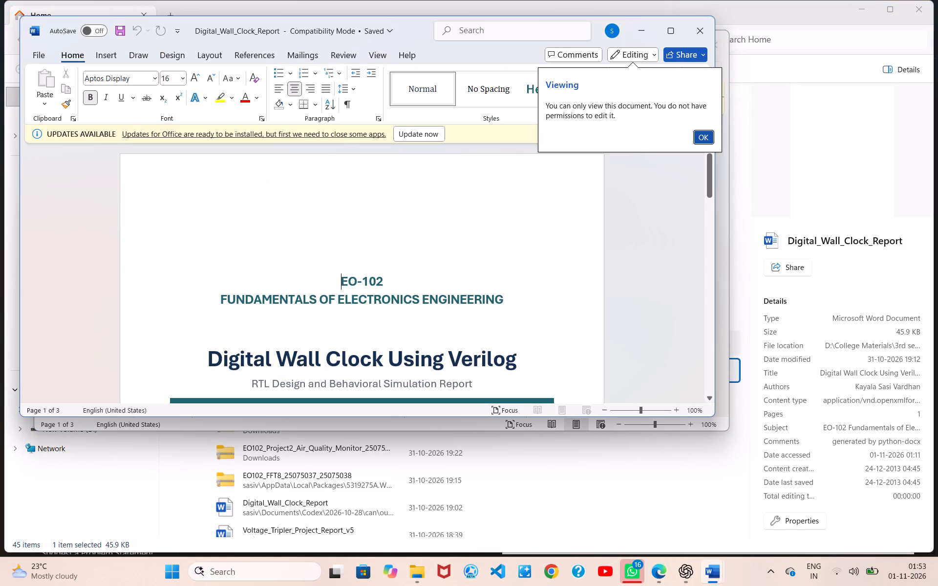
pyautogui.click(702, 134)
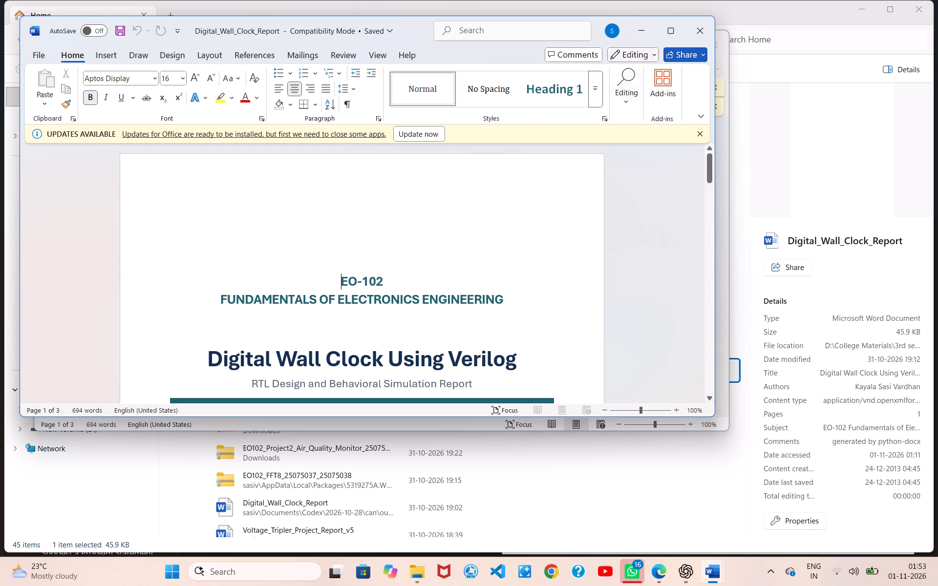
pyautogui.click(633, 52)
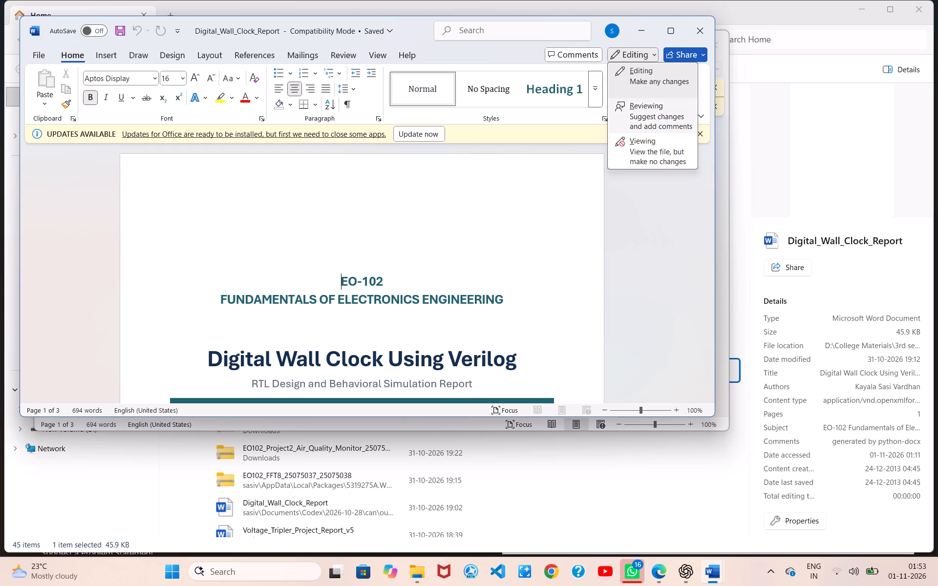
pyautogui.click(632, 188)
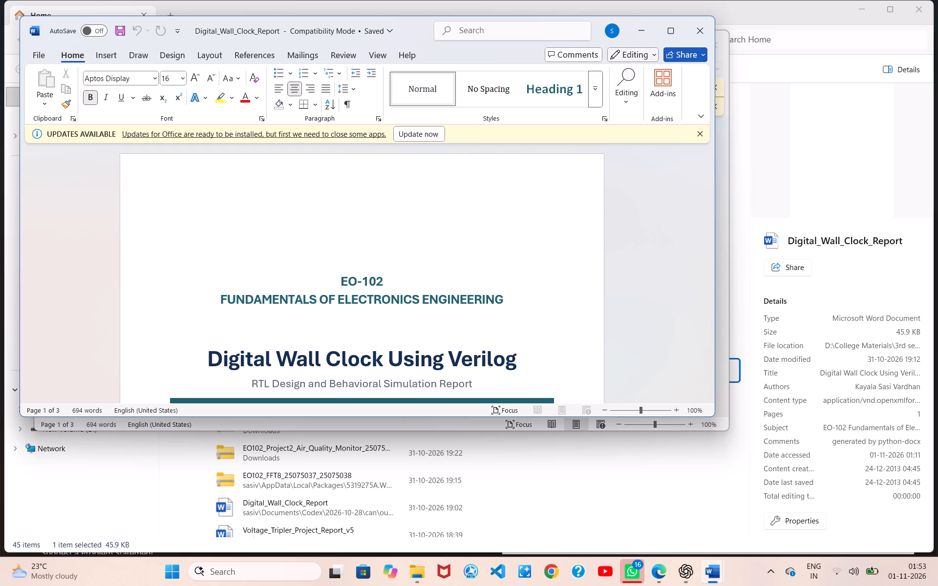
pyautogui.click(640, 55)
pyautogui.click(643, 77)
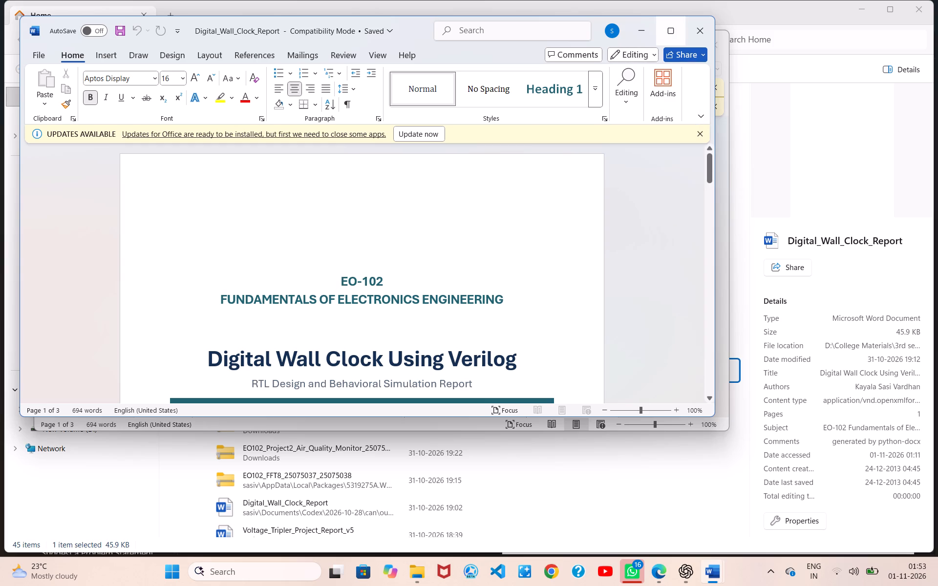
pyautogui.click(670, 32)
# Look through the report from the cover page's team table to the functional block diagram and Table 1 on page 2.
pyautogui.scroll(-1, 484, 377)
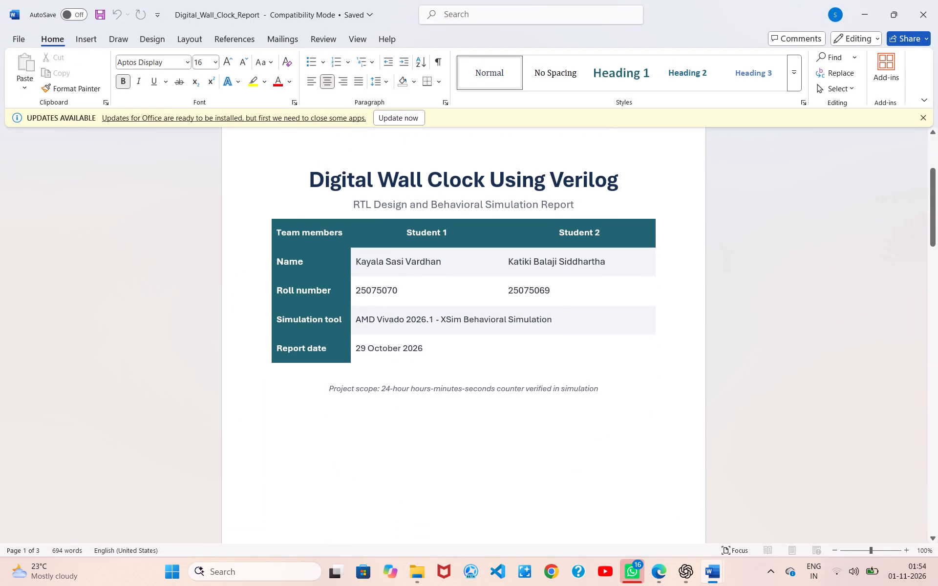
pyautogui.scroll(-1, 356, 266)
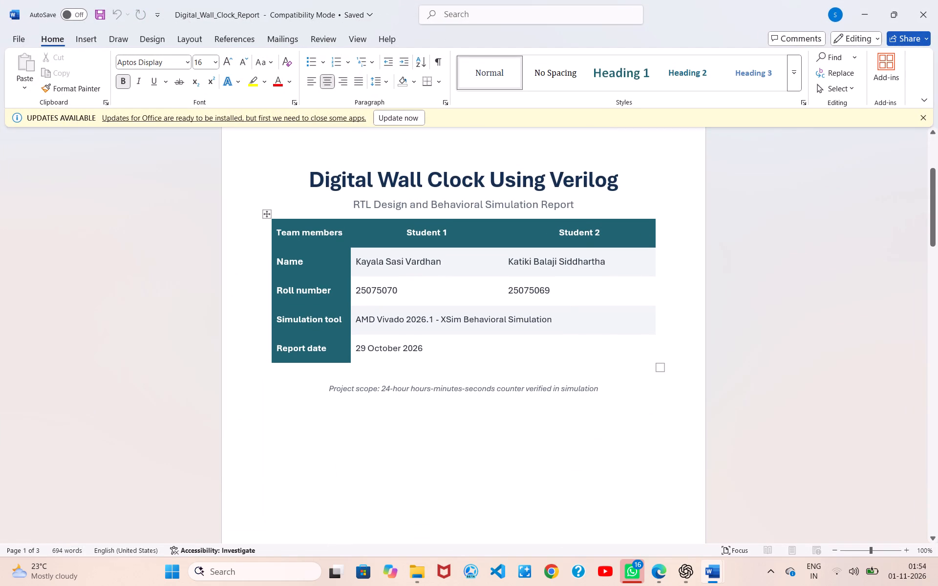
pyautogui.scroll(-1, 356, 266)
pyautogui.click(356, 266)
pyautogui.click(358, 354)
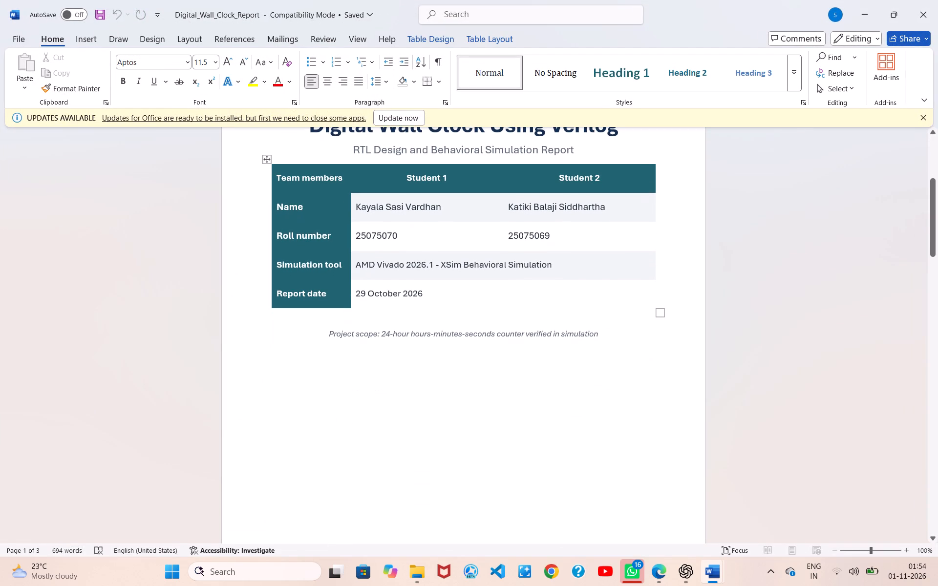
pyautogui.scroll(-5, 358, 354)
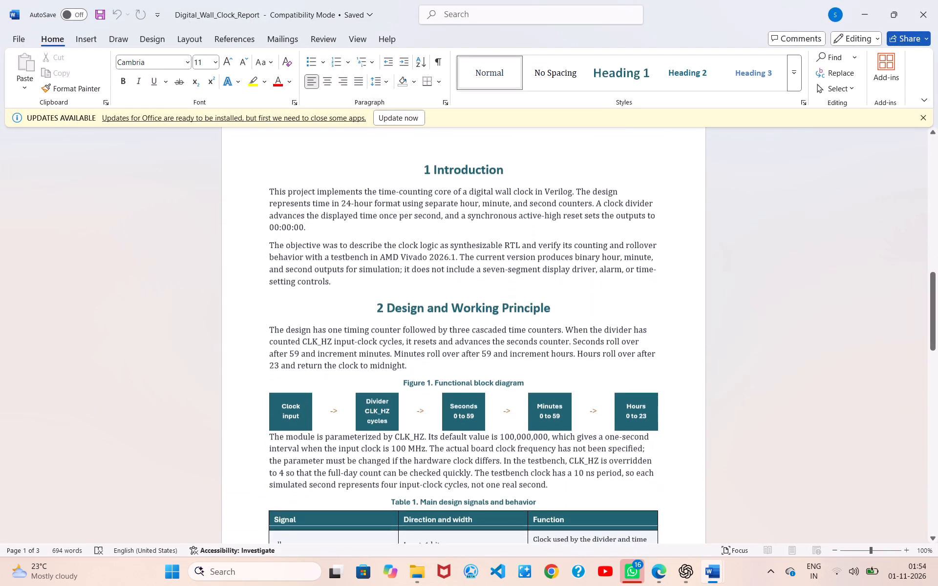
pyautogui.scroll(-1, 358, 354)
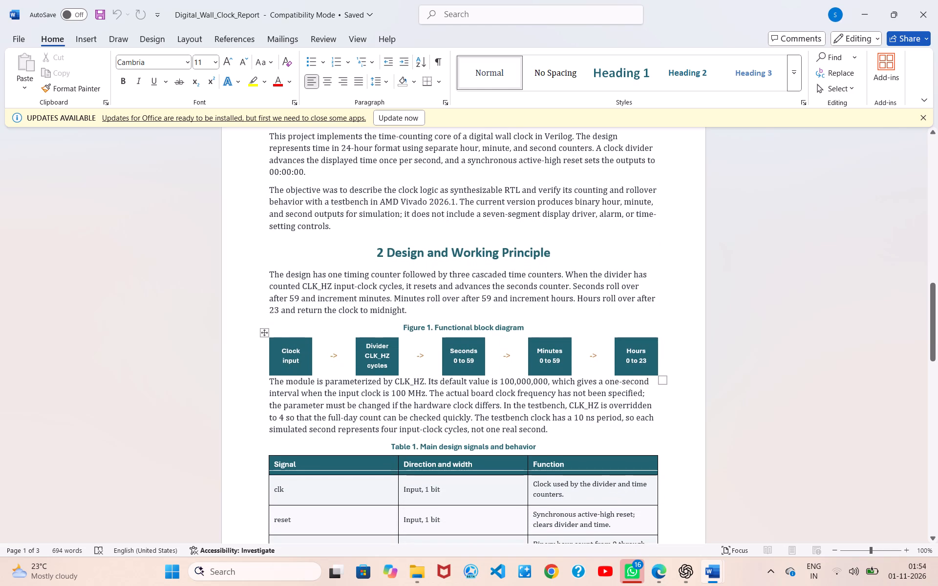
pyautogui.scroll(-1, 359, 353)
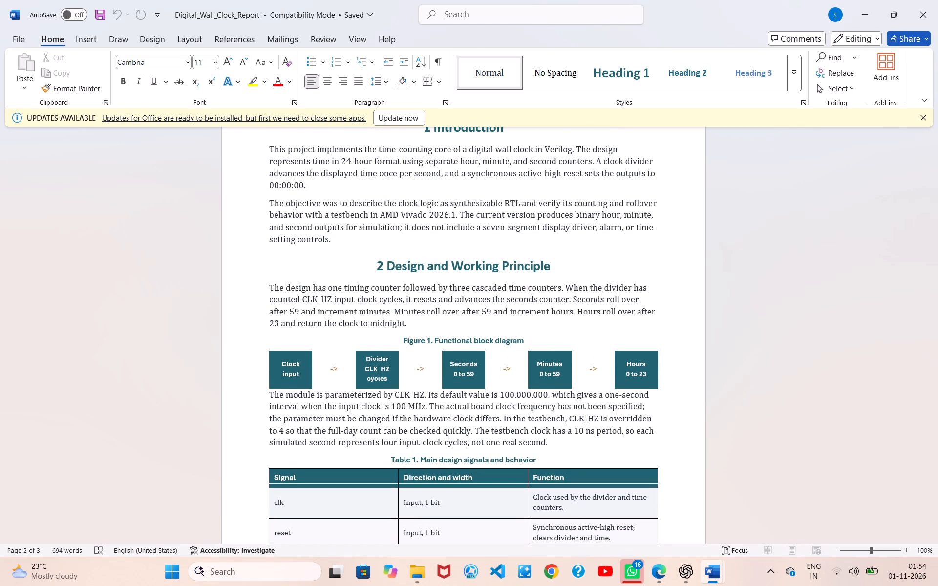
# Insert a right block arrow beside the Clock input block in Figure 1 and shrink it to about 0.47 cm high by 0.84 cm wide.
pyautogui.click(123, 41)
pyautogui.click(84, 39)
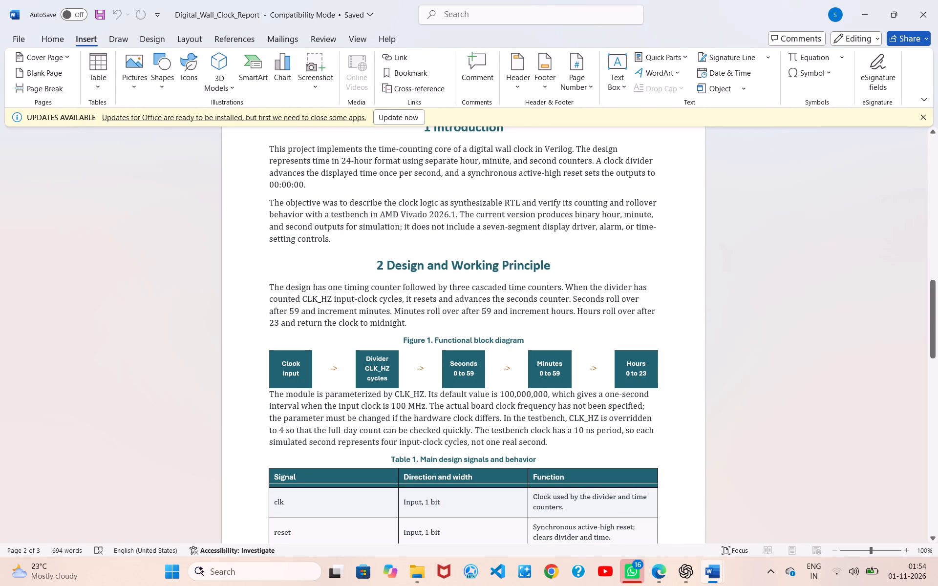
pyautogui.click(162, 86)
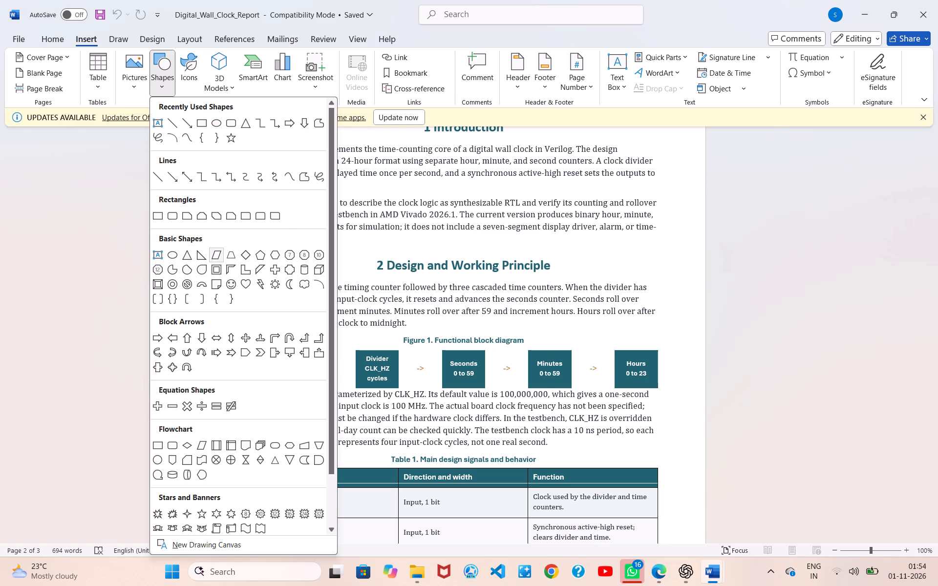
pyautogui.click(157, 340)
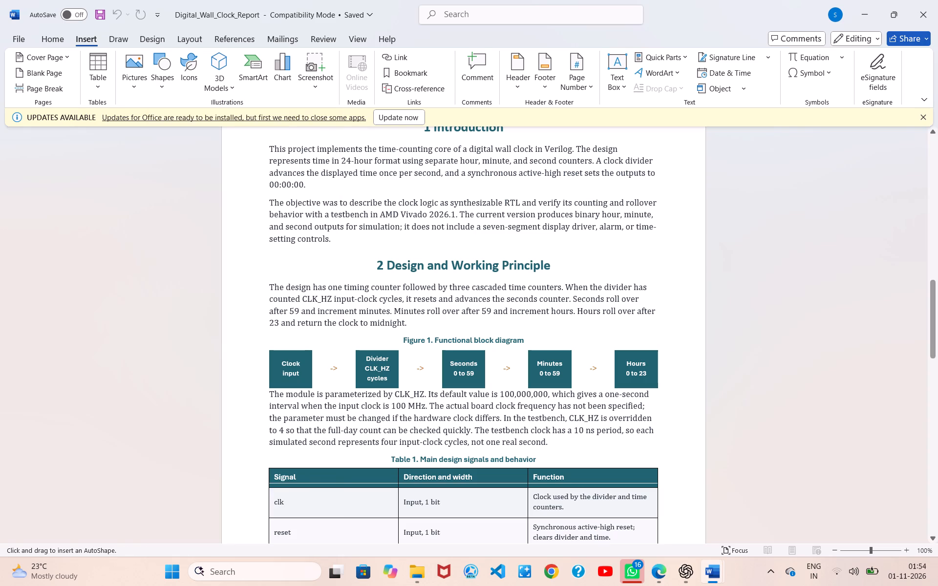
pyautogui.click(334, 363)
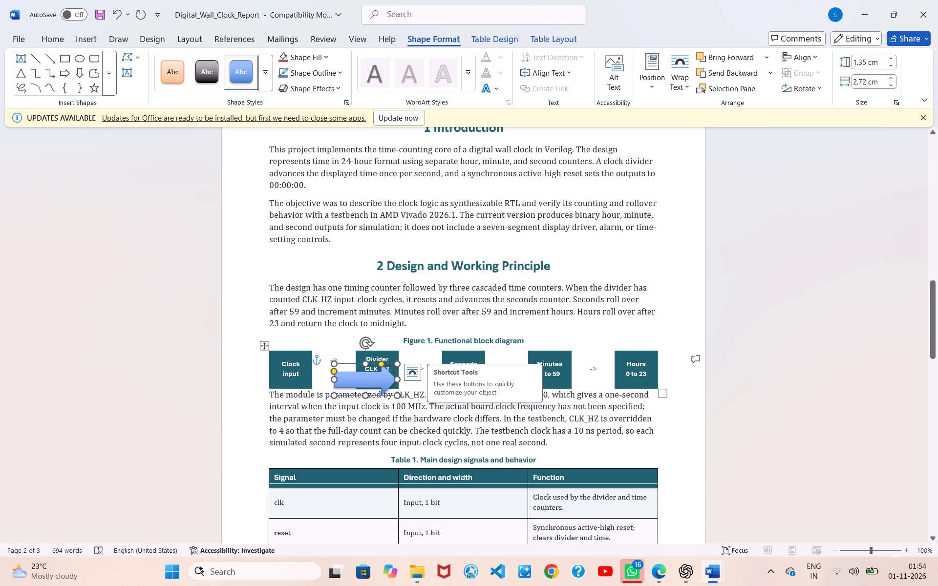
pyautogui.moveTo(399, 380); pyautogui.dragTo(353, 386)
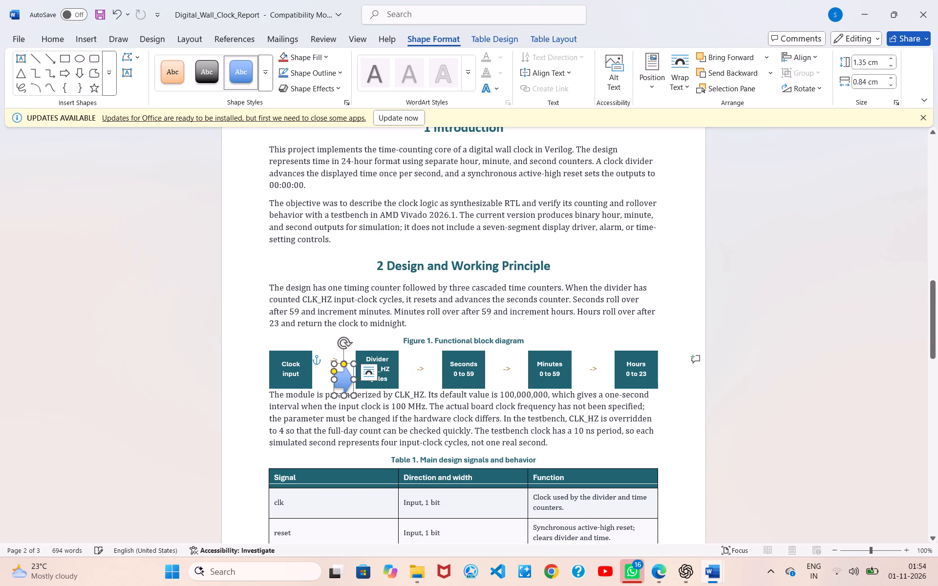
pyautogui.moveTo(344, 398); pyautogui.dragTo(342, 390)
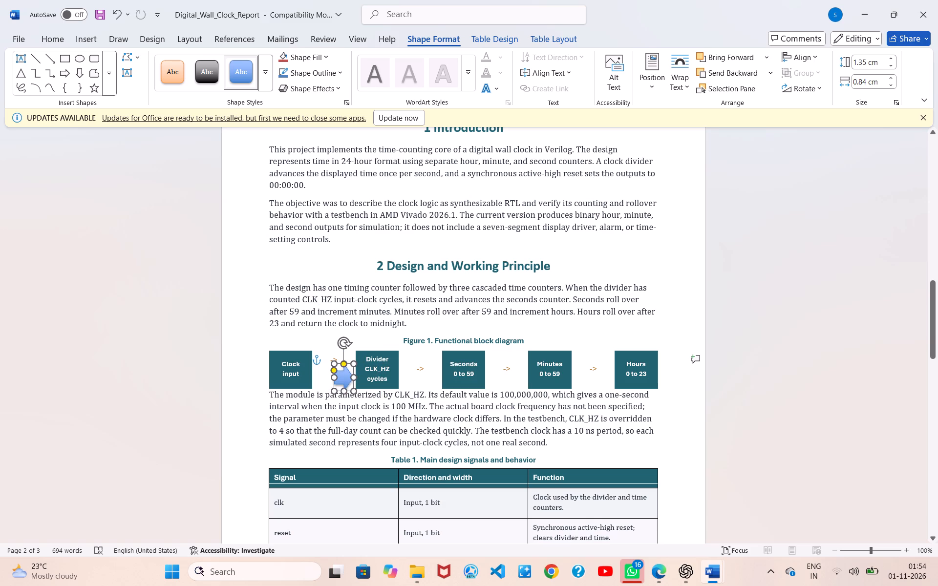
pyautogui.moveTo(342, 390); pyautogui.dragTo(340, 374)
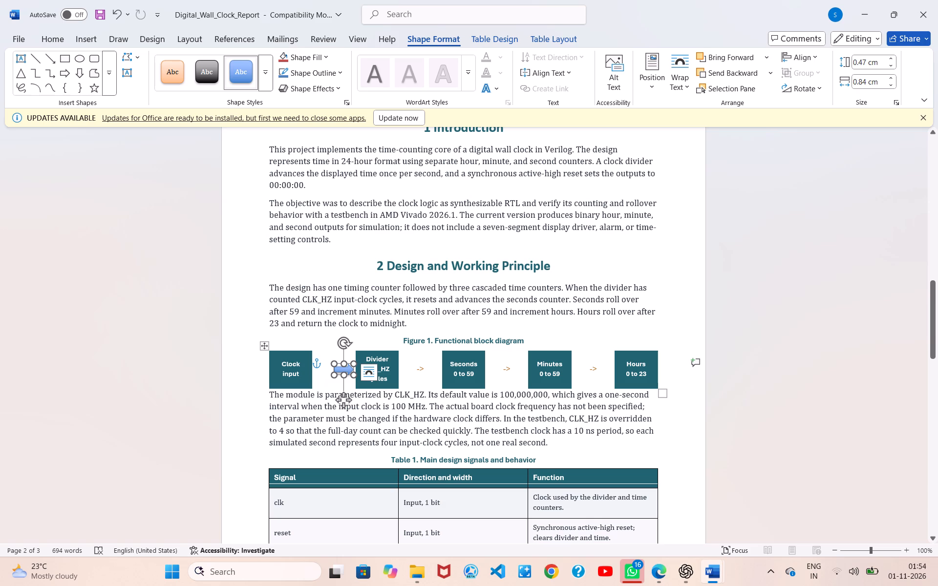
# Move the block arrow into the gap between the Clock input and Divider blocks and copy it.
pyautogui.moveTo(343, 369); pyautogui.dragTo(334, 365)
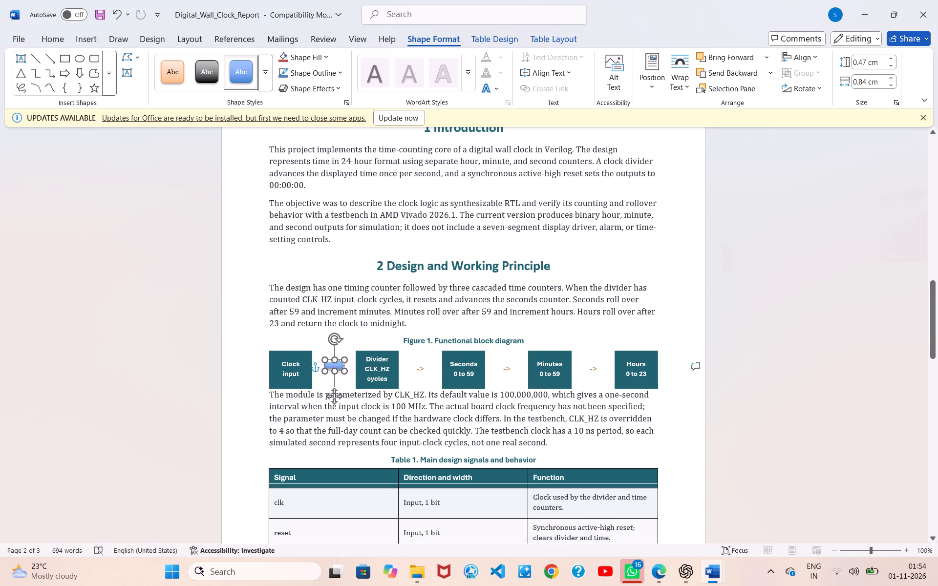
pyautogui.moveTo(334, 365); pyautogui.dragTo(334, 369)
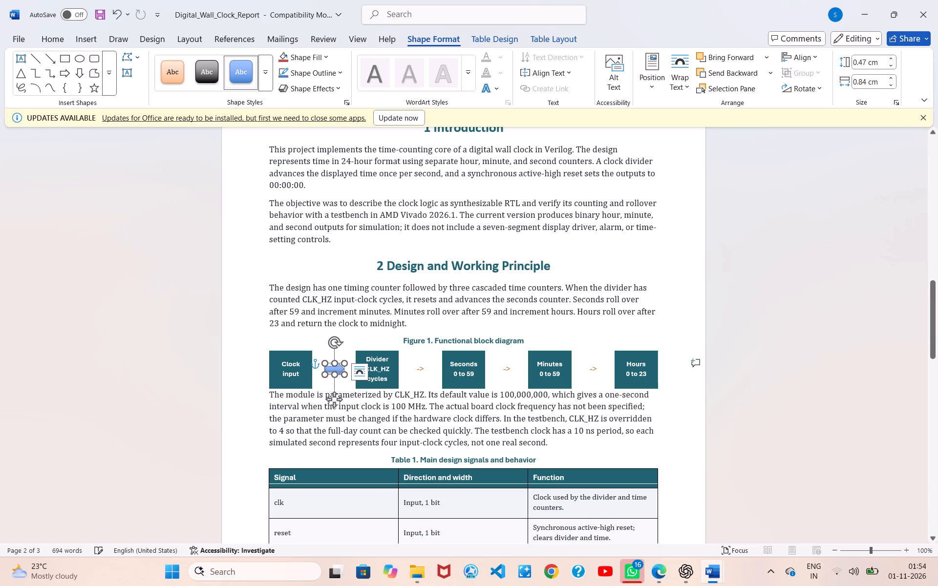
pyautogui.click(346, 388)
pyautogui.click(338, 368)
pyautogui.hotkey('ctrl', 'c')
pyautogui.click(429, 386)
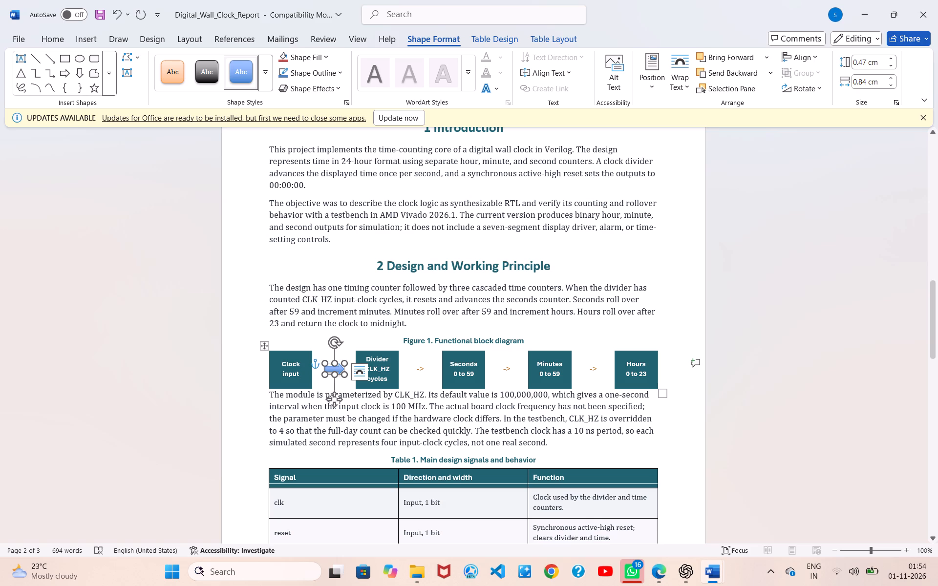
pyautogui.click(322, 321)
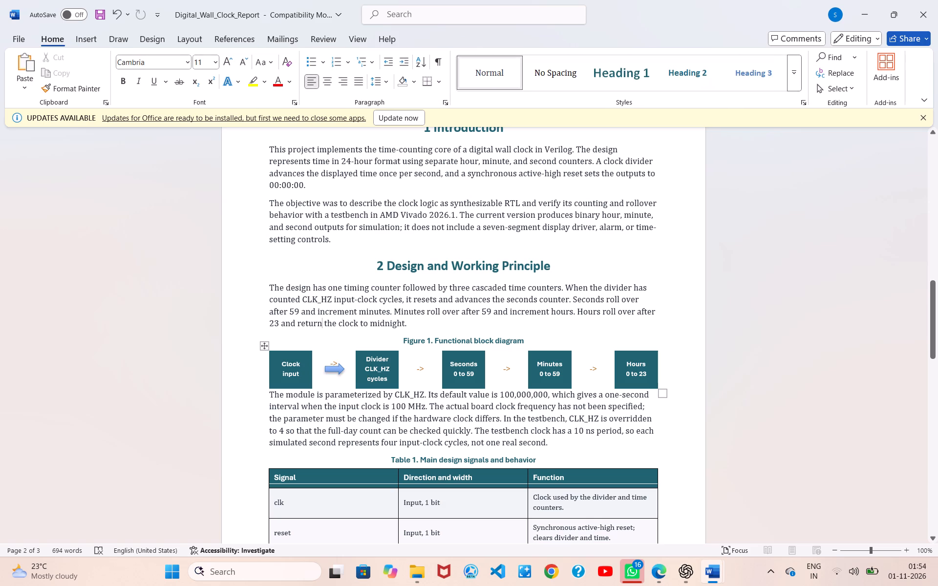
# Fine-tune the block arrow's position so it covers the "->" text midway between the Clock input and Divider blocks.
pyautogui.click(335, 367)
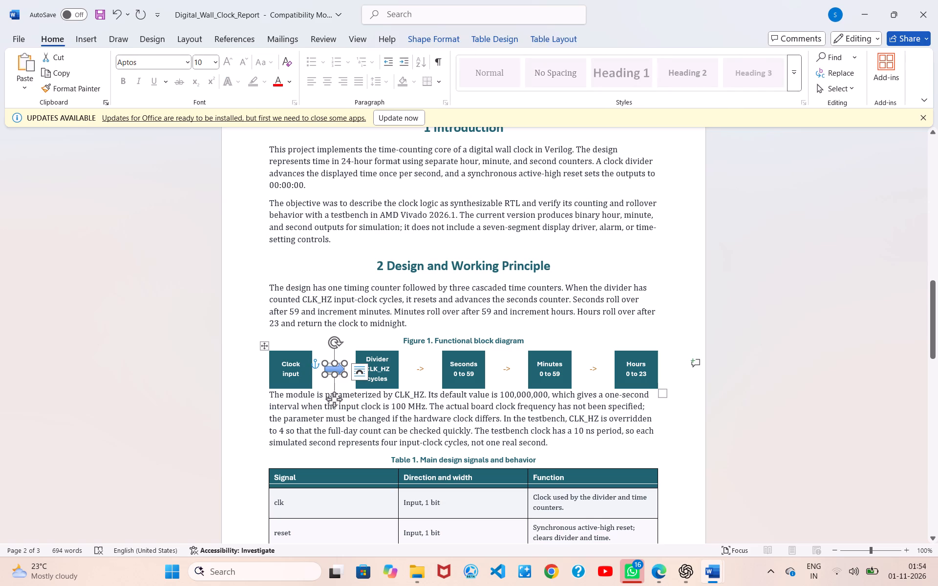
pyautogui.click(335, 370)
pyautogui.moveTo(334, 369); pyautogui.dragTo(334, 369)
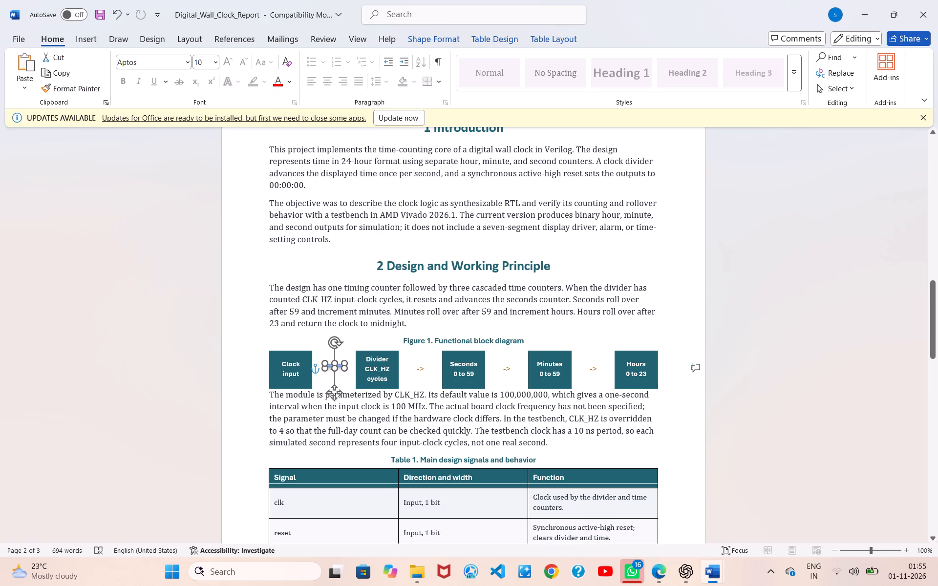
pyautogui.moveTo(334, 369); pyautogui.dragTo(335, 374)
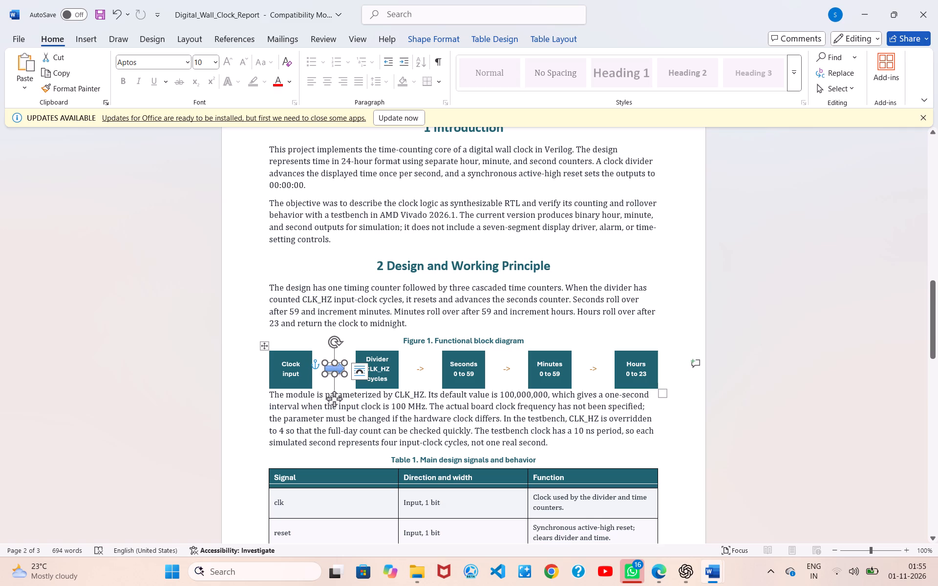
pyautogui.click(334, 399)
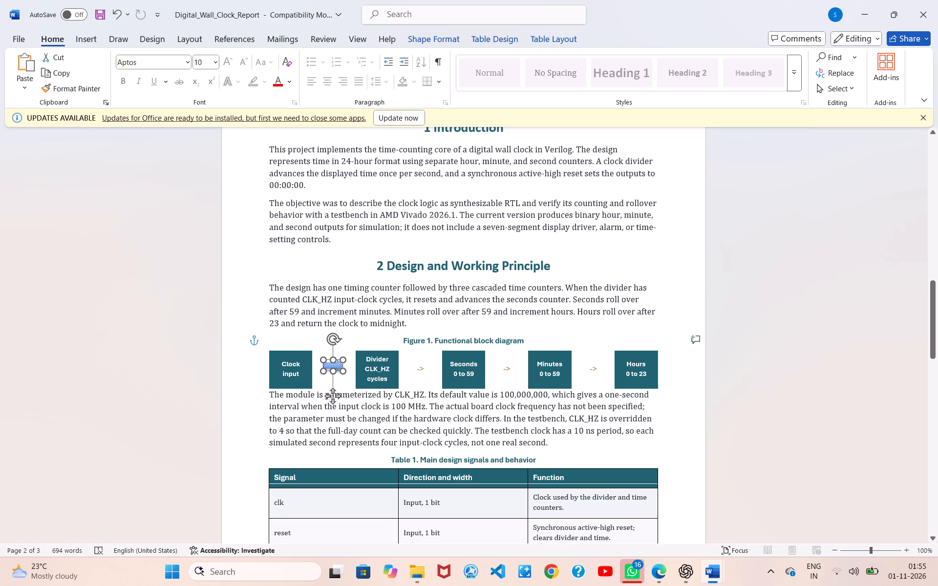
pyautogui.click(424, 376)
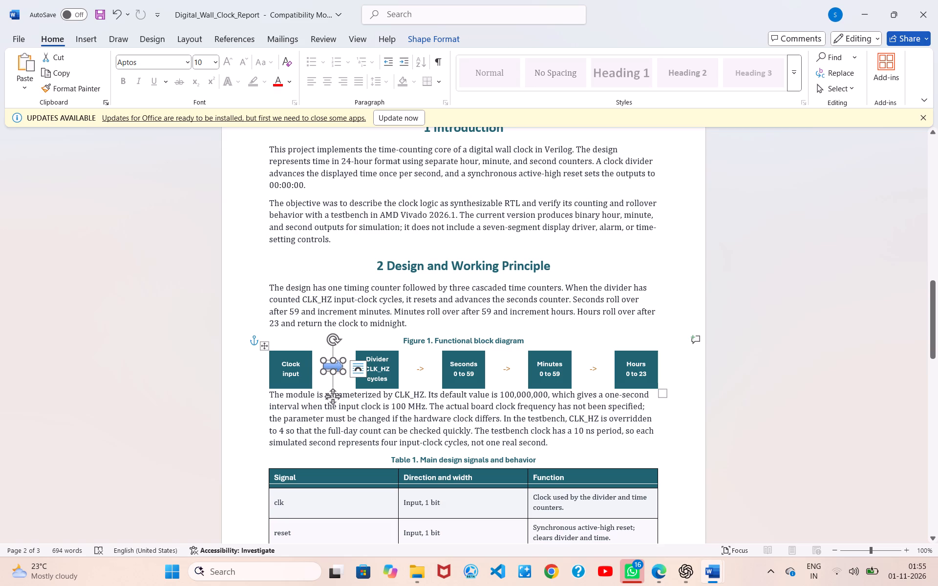
pyautogui.click(339, 366)
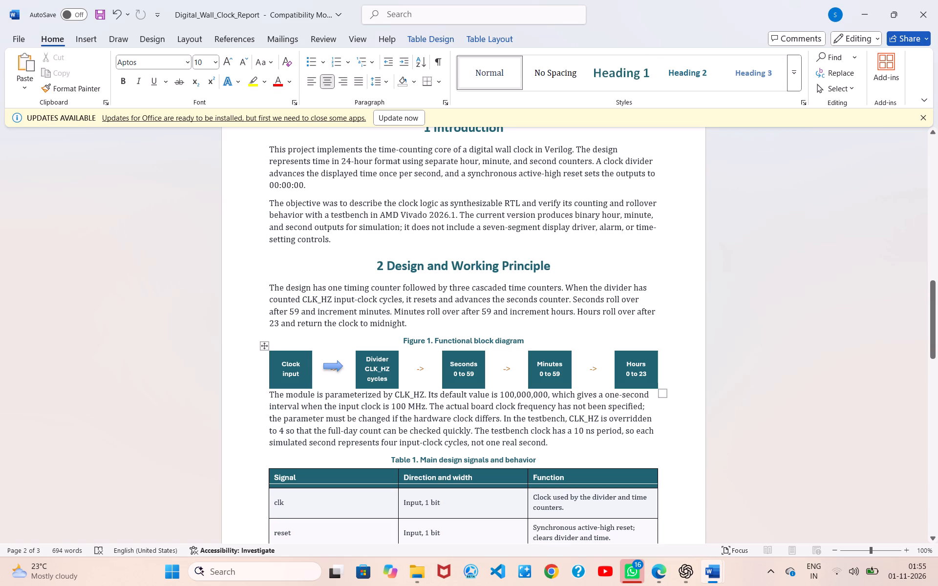
pyautogui.click(332, 400)
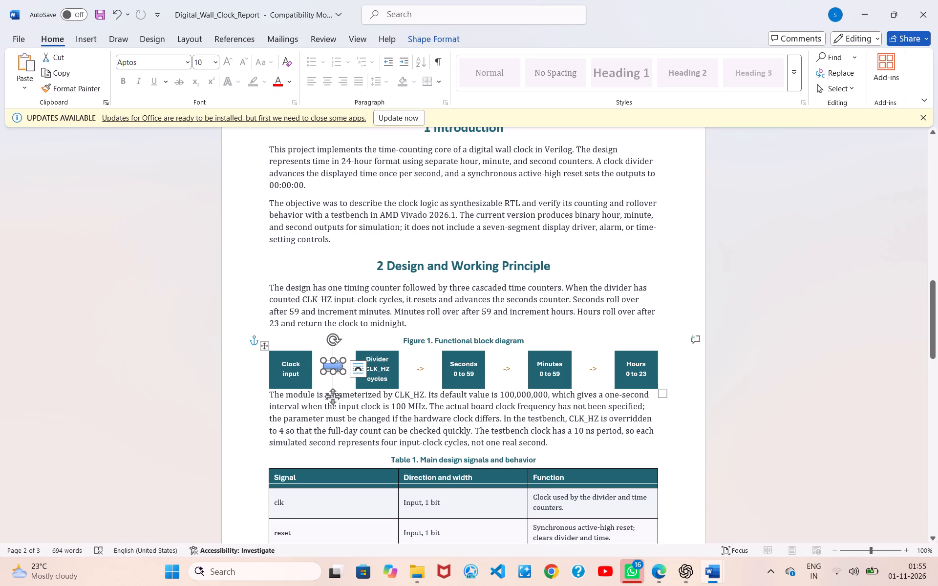
pyautogui.click(410, 380)
pyautogui.click(335, 367)
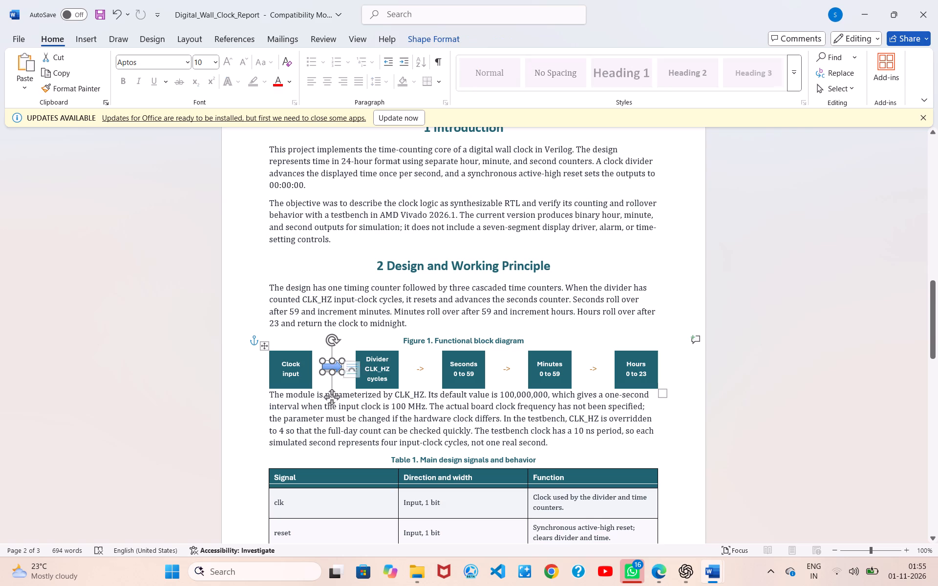
pyautogui.click(332, 401)
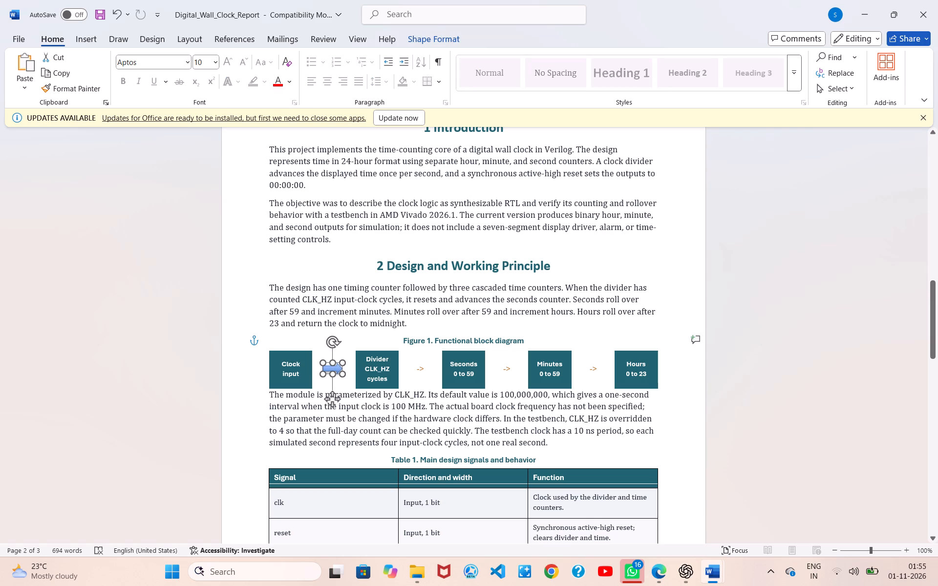
pyautogui.click(332, 400)
# Paste a copy of the block arrow over the "->" between the Divider and Seconds blocks, level with the first arrow.
pyautogui.click(434, 377)
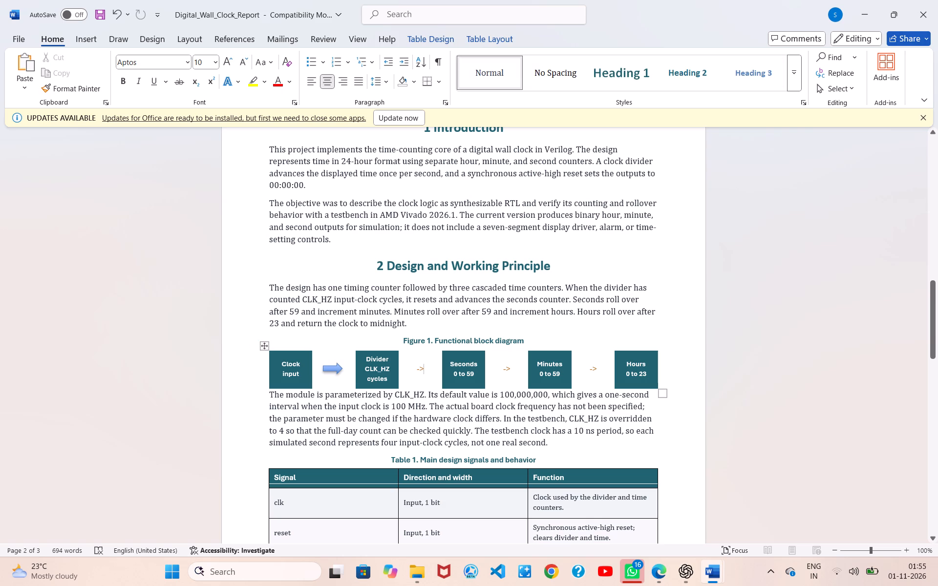
pyautogui.click(418, 367)
pyautogui.hotkey('ctrl', 'c')
pyautogui.hotkey('ctrl', 'v')
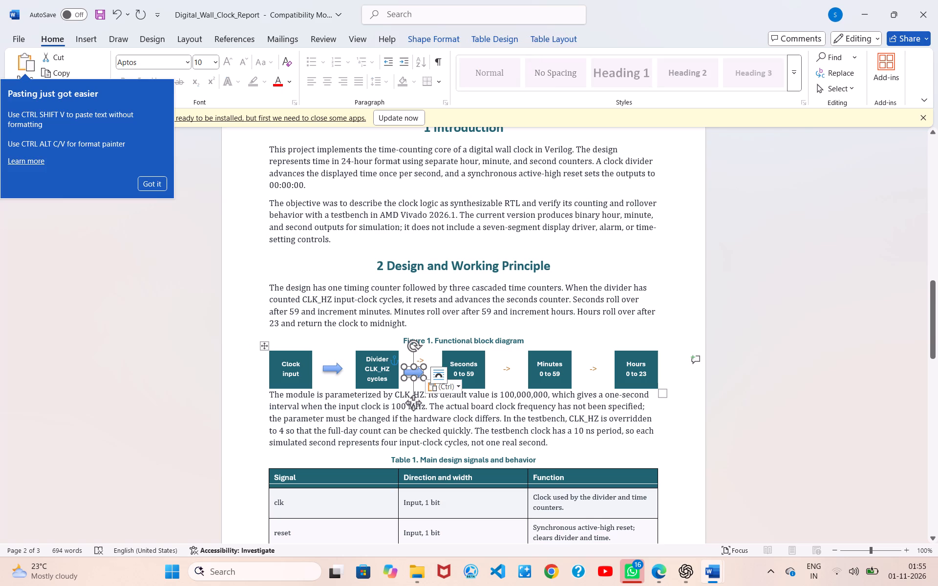
pyautogui.moveTo(414, 402); pyautogui.dragTo(414, 400)
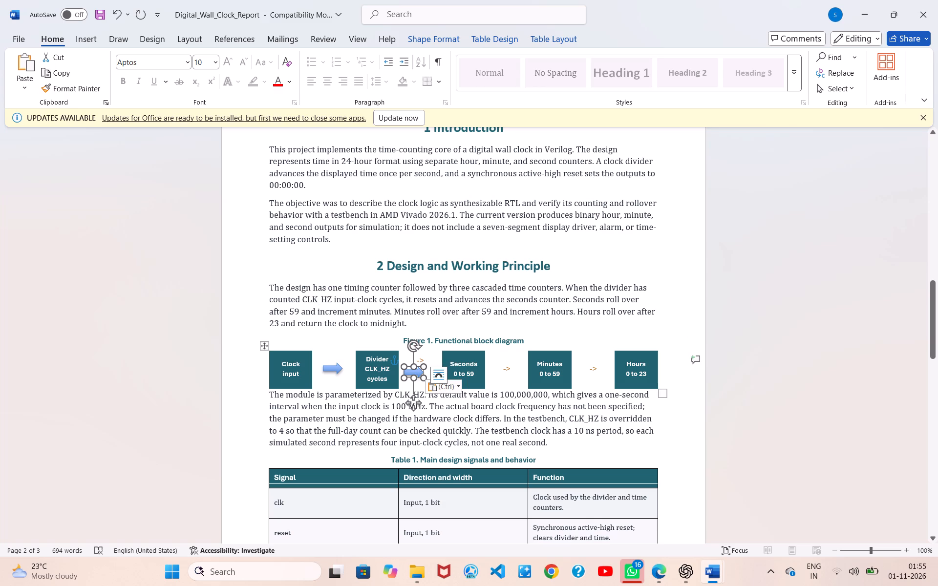
pyautogui.moveTo(414, 400); pyautogui.dragTo(420, 396)
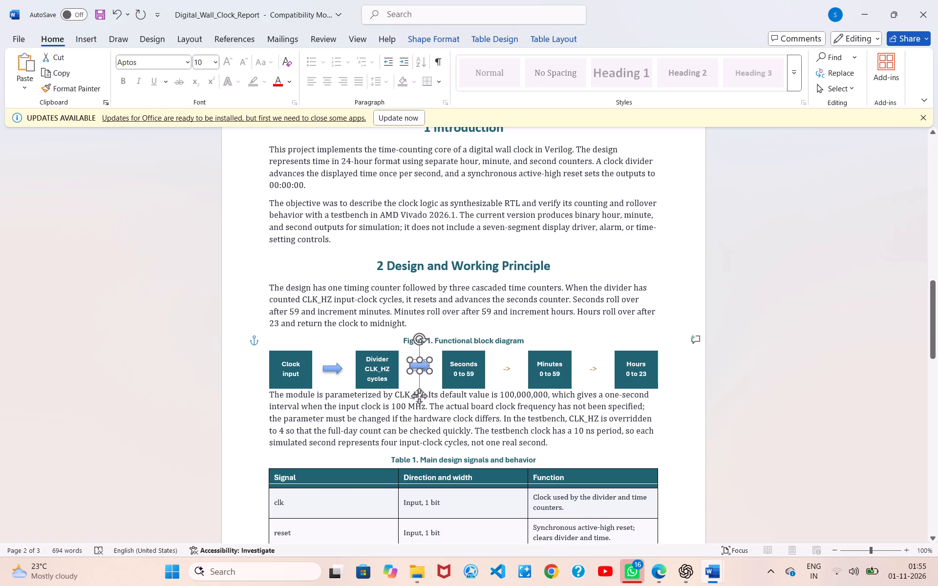
pyautogui.moveTo(420, 396); pyautogui.dragTo(420, 397)
pyautogui.click(505, 374)
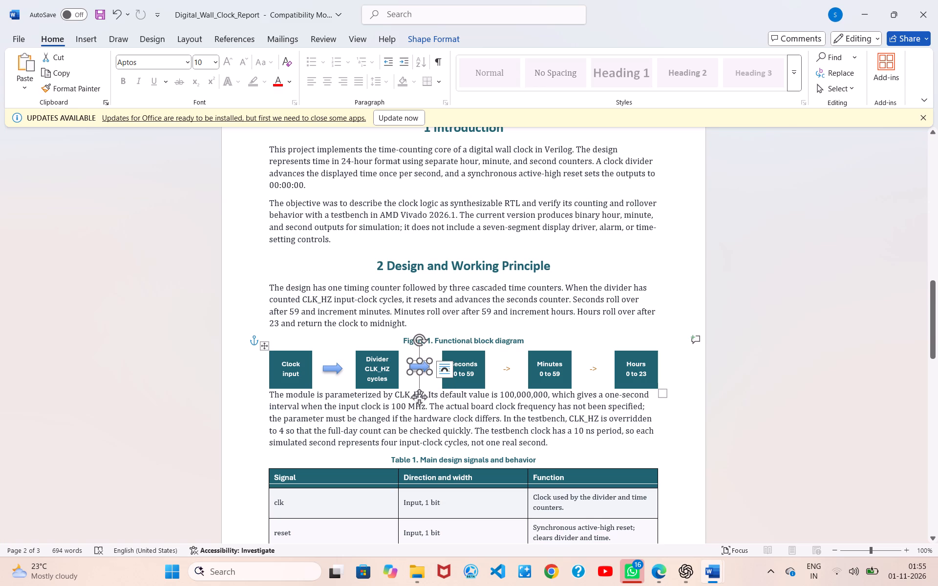
pyautogui.click(422, 363)
pyautogui.click(444, 372)
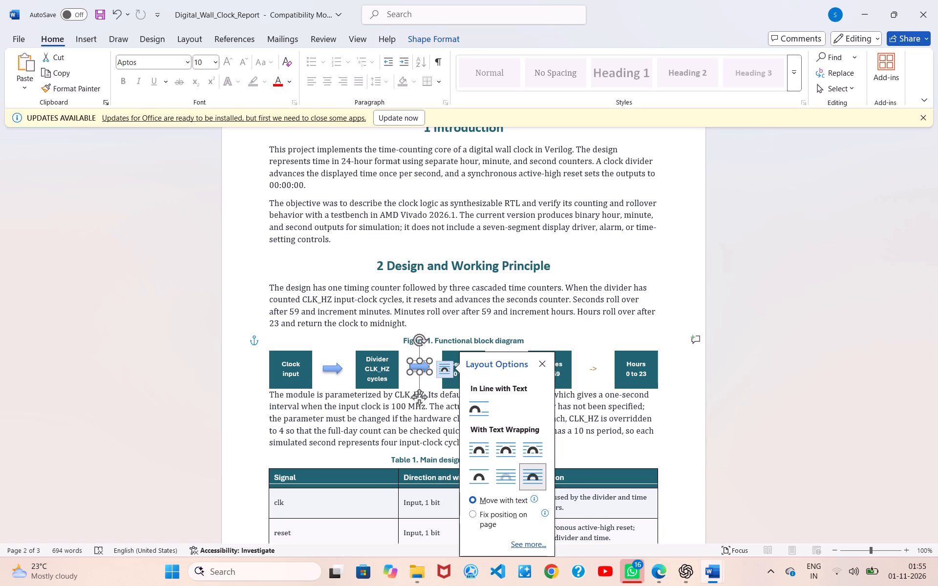
pyautogui.click(543, 356)
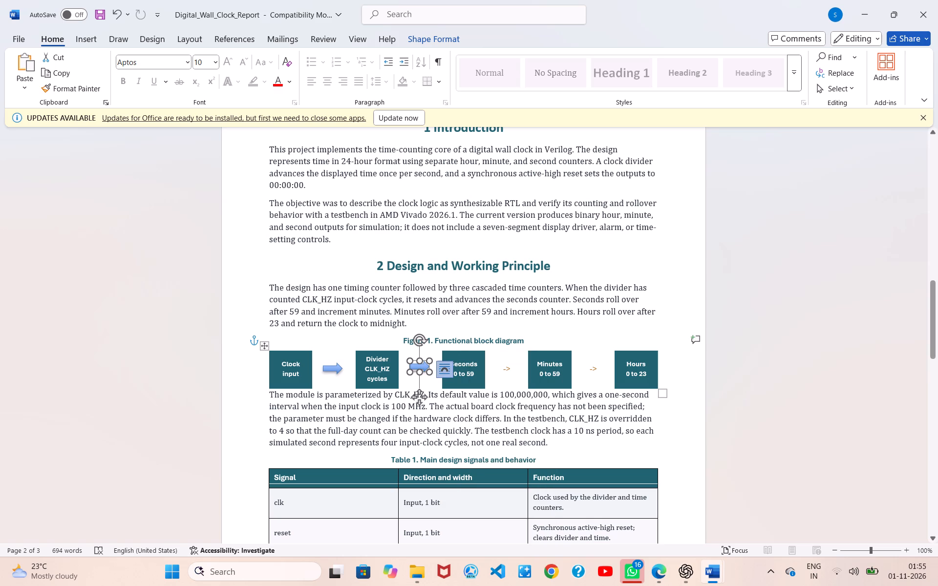
pyautogui.click(420, 398)
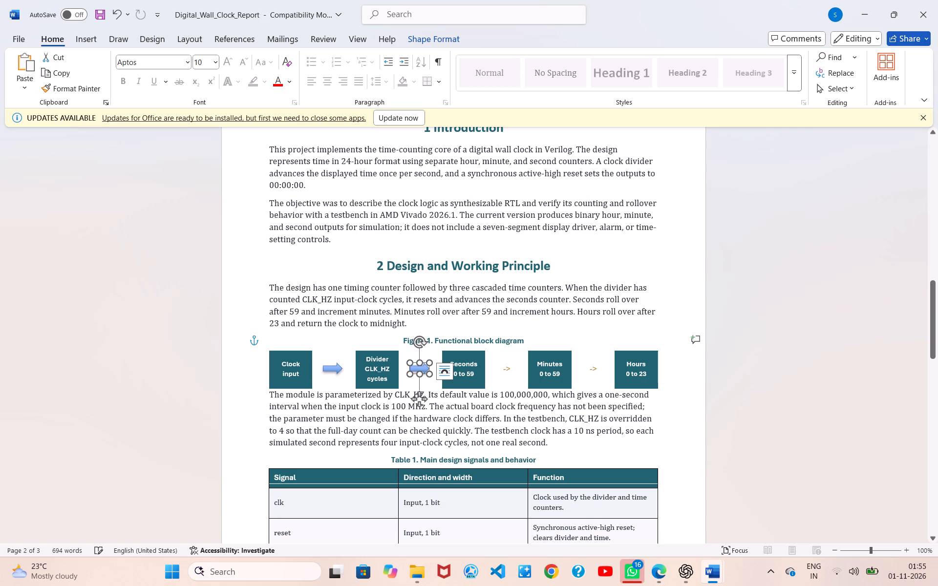
# Paste a copy of the block arrow over the "->" between the Seconds and Minutes blocks, level with the other arrows.
pyautogui.click(516, 376)
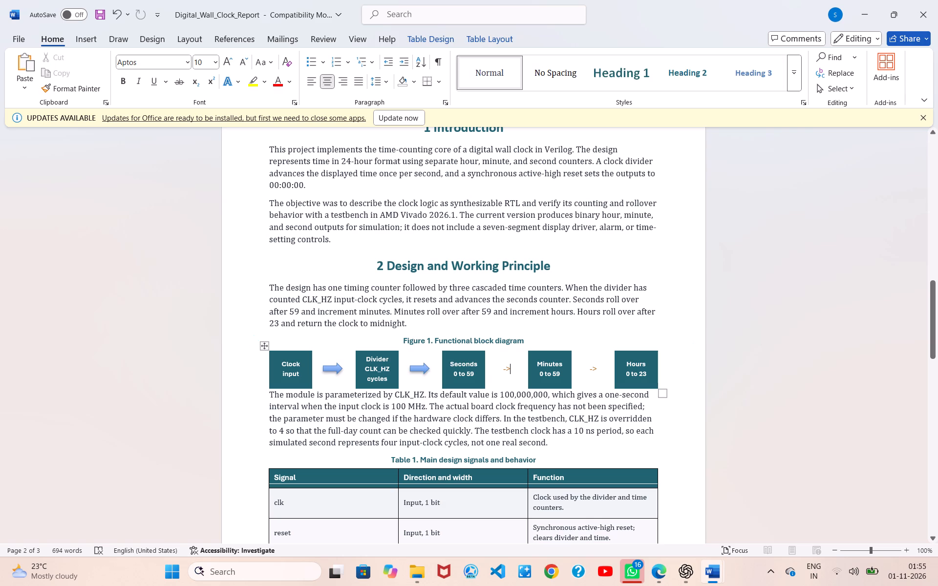
pyautogui.click(505, 356)
pyautogui.click(505, 359)
pyautogui.hotkey('ctrl', 'v')
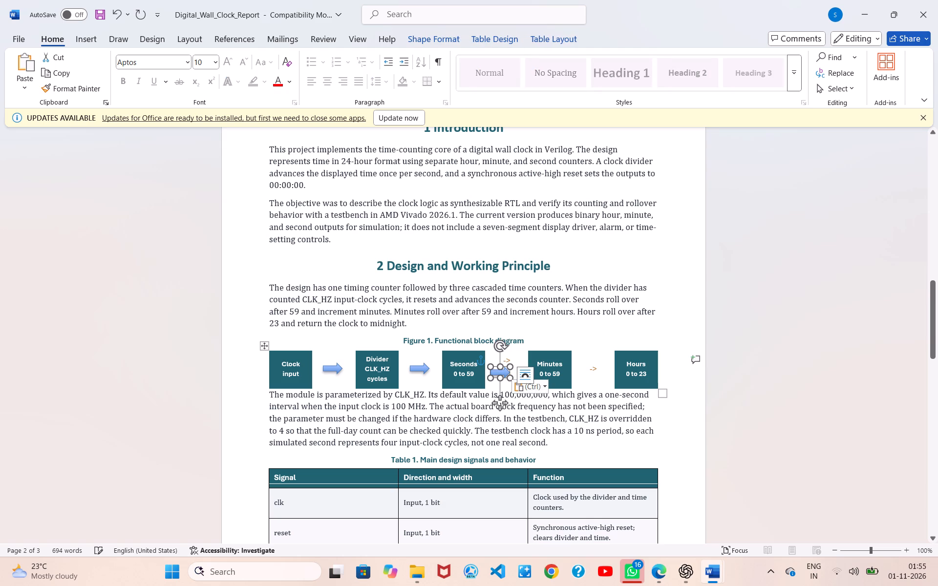
pyautogui.moveTo(500, 403); pyautogui.dragTo(501, 397)
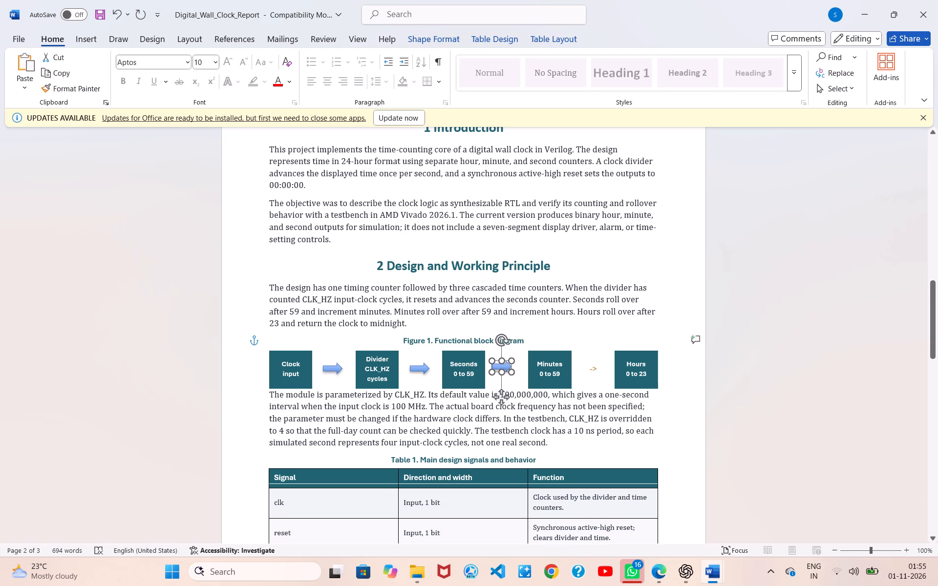
pyautogui.moveTo(501, 397); pyautogui.dragTo(506, 398)
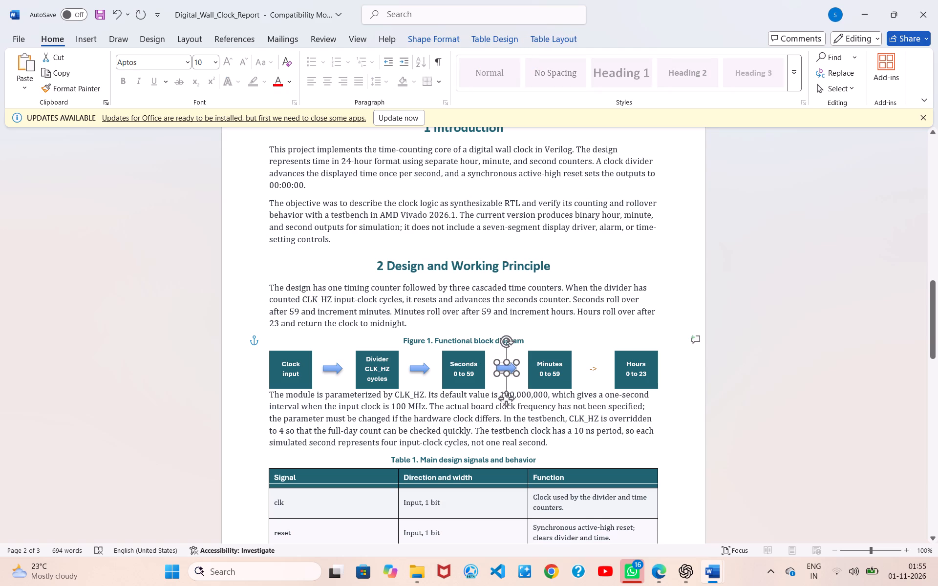
pyautogui.moveTo(506, 398); pyautogui.dragTo(506, 398)
# Paste a copy of the block arrow over the "->" between the Minutes and Hours blocks and align it with the other arrows.
pyautogui.click(587, 377)
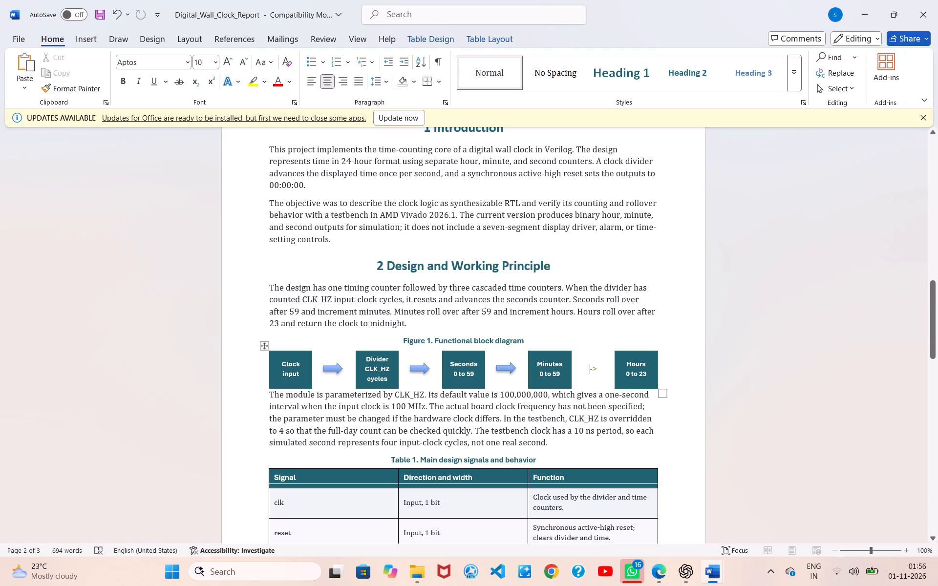
pyautogui.hotkey('ctrl', 'v')
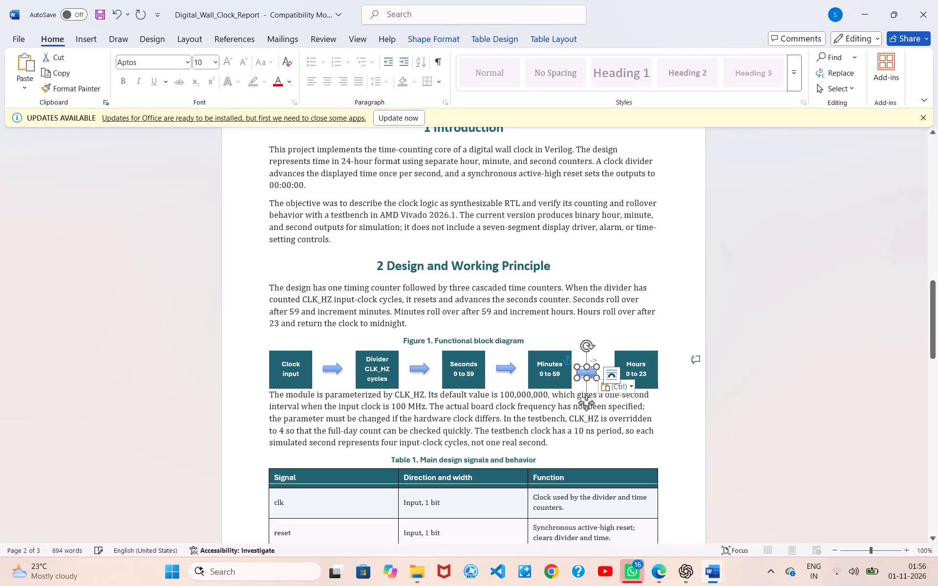
pyautogui.moveTo(586, 405); pyautogui.dragTo(590, 393)
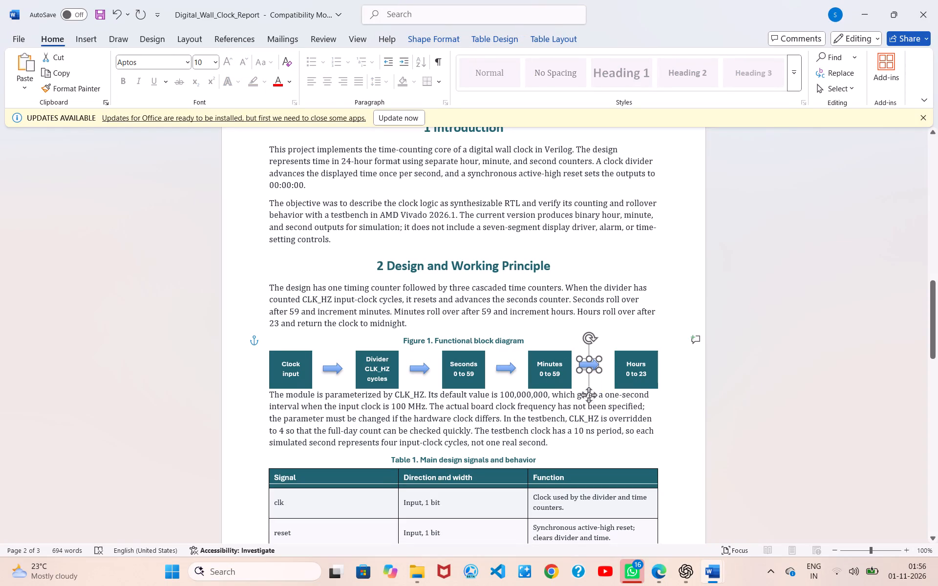
pyautogui.moveTo(590, 393); pyautogui.dragTo(592, 399)
pyautogui.click(660, 403)
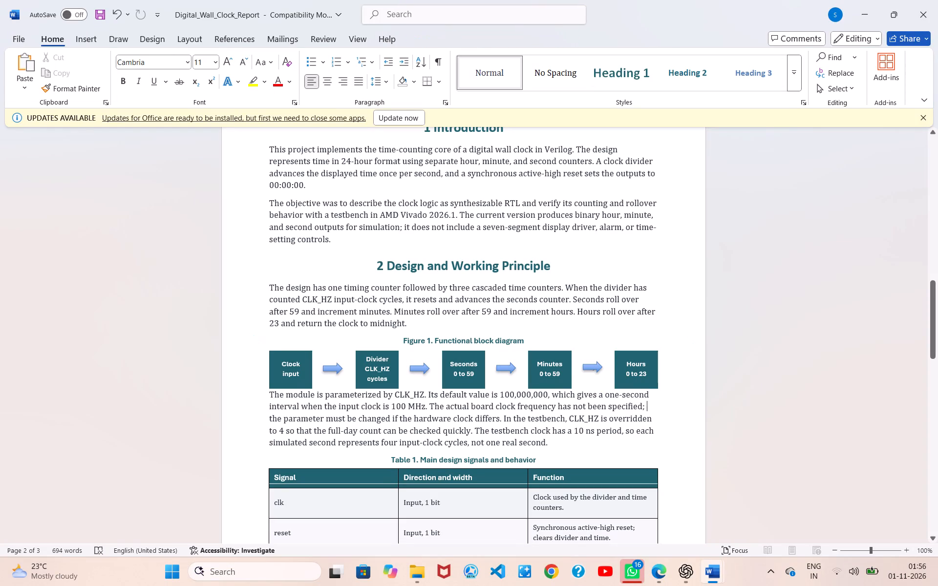
pyautogui.click(598, 364)
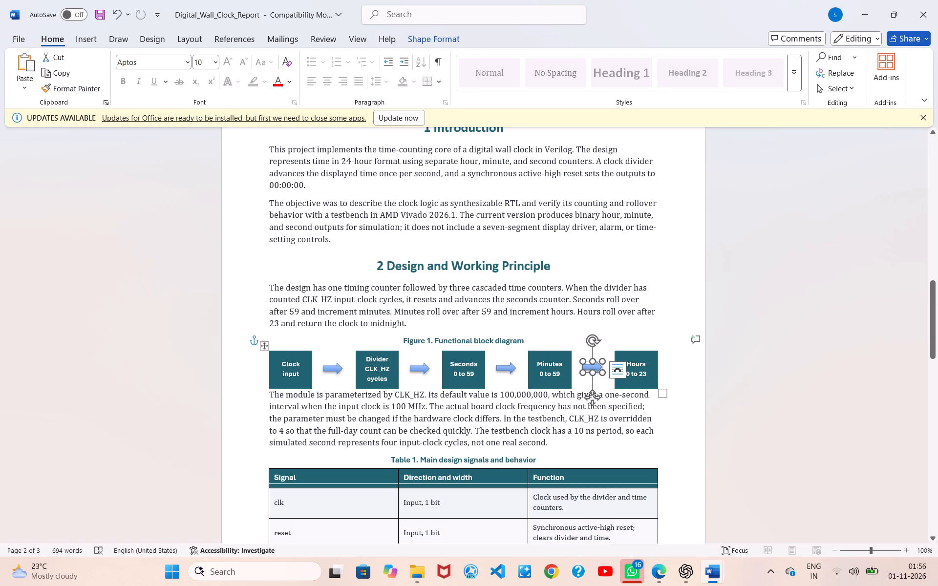
pyautogui.click(592, 397)
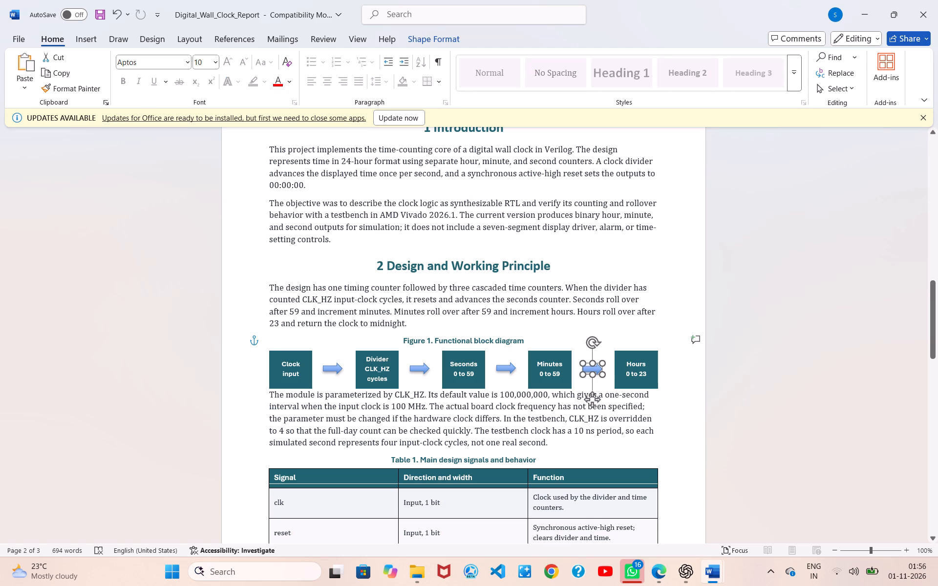
pyautogui.click(660, 408)
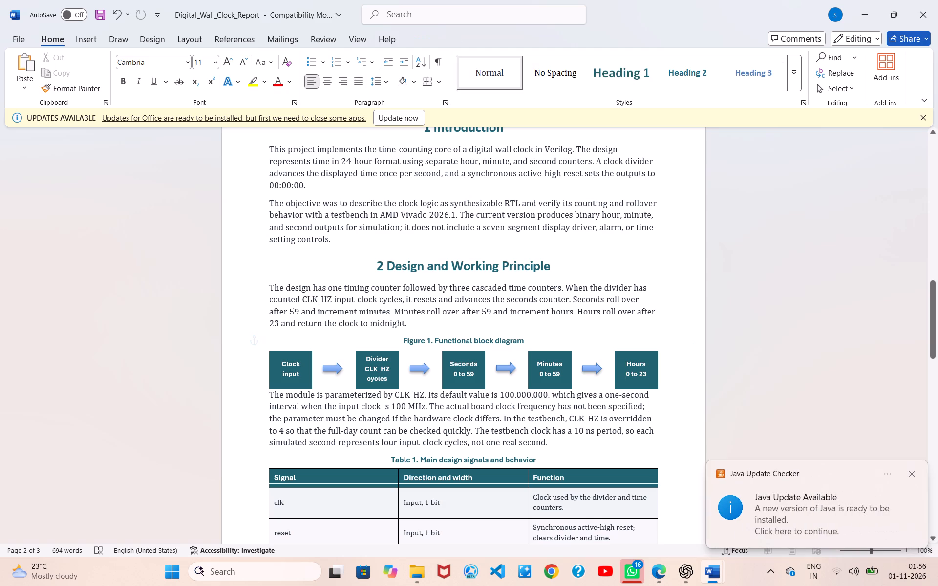
# Look through the rest of the report, from the signal table through the results section, for anything else to improve.
pyautogui.scroll(-2, 660, 408)
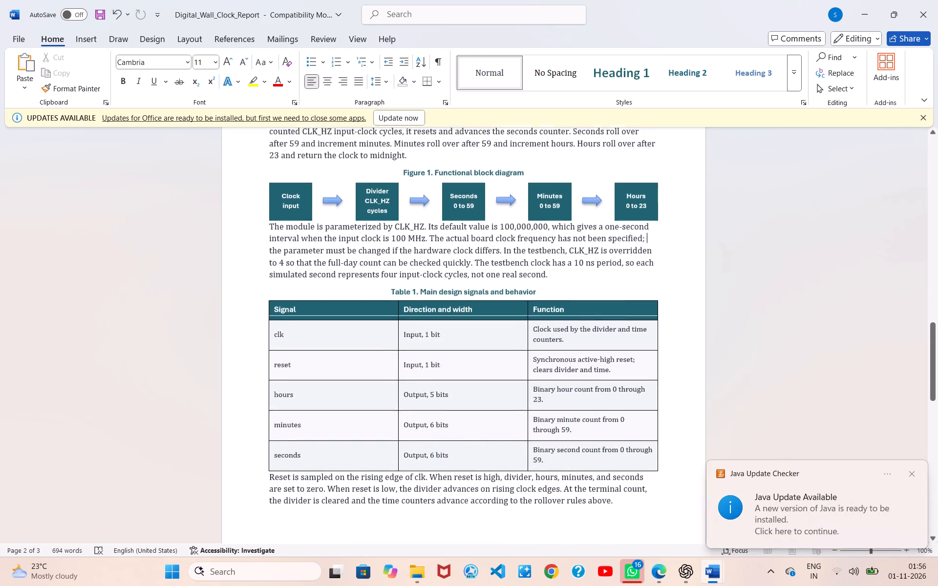
pyautogui.scroll(-4, 660, 408)
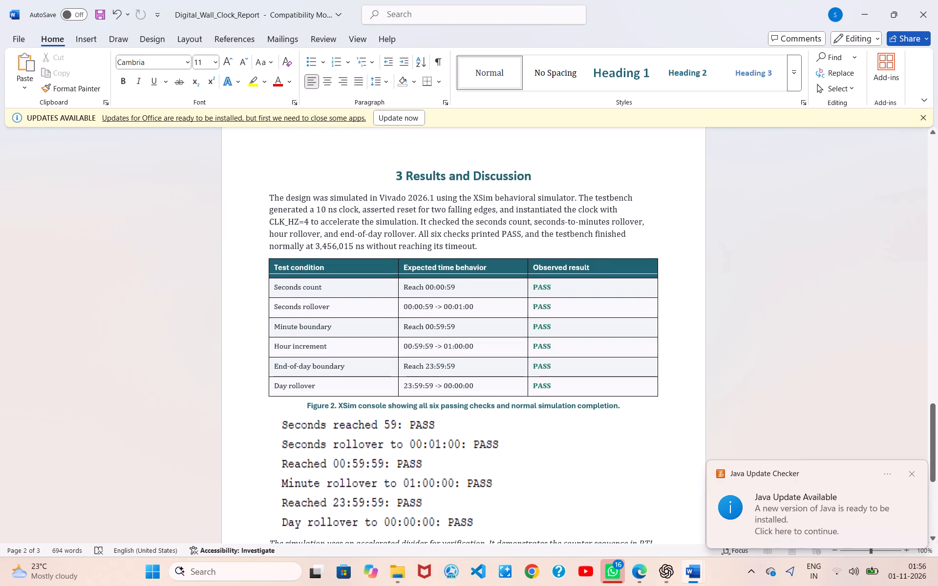
pyautogui.scroll(-1, 660, 408)
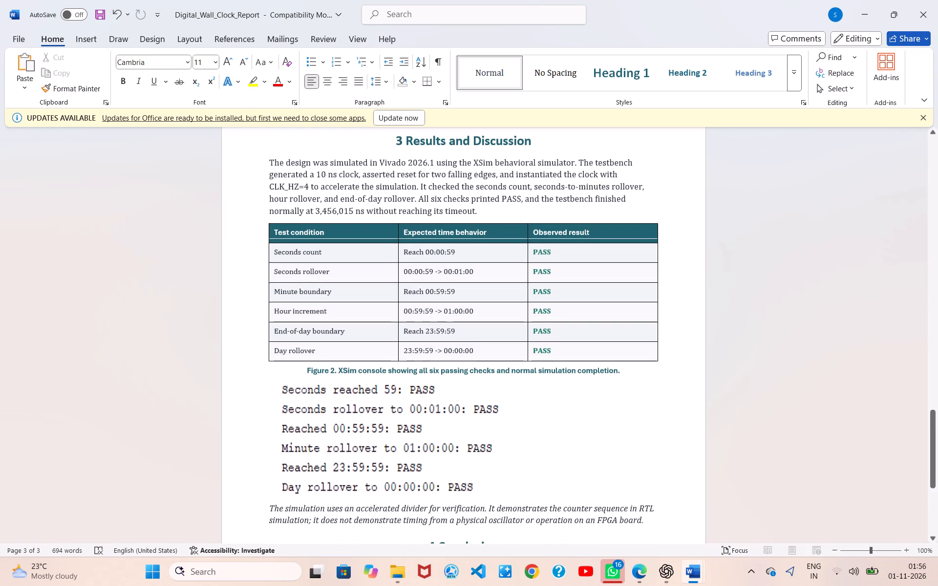
pyautogui.scroll(-2, 660, 408)
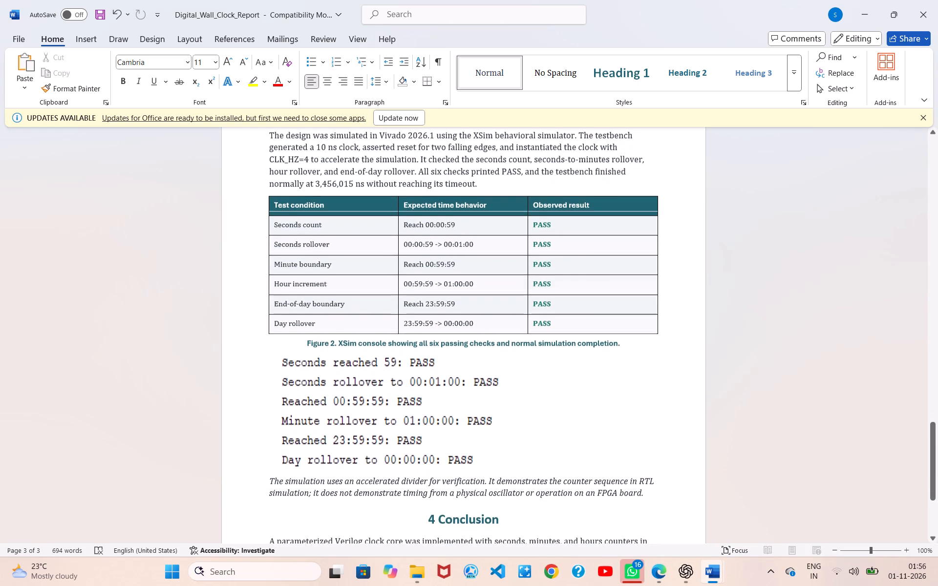
pyautogui.scroll(-1, 660, 408)
pyautogui.scroll(15, 534, 423)
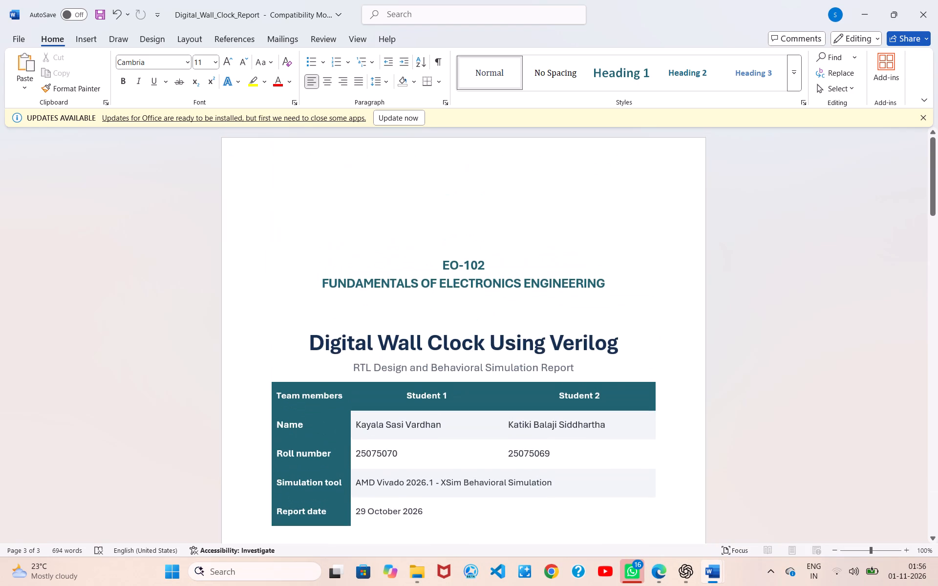
# Add a period after the number in each section heading from 1 to 5, Introduction through References.
pyautogui.scroll(-4, 534, 423)
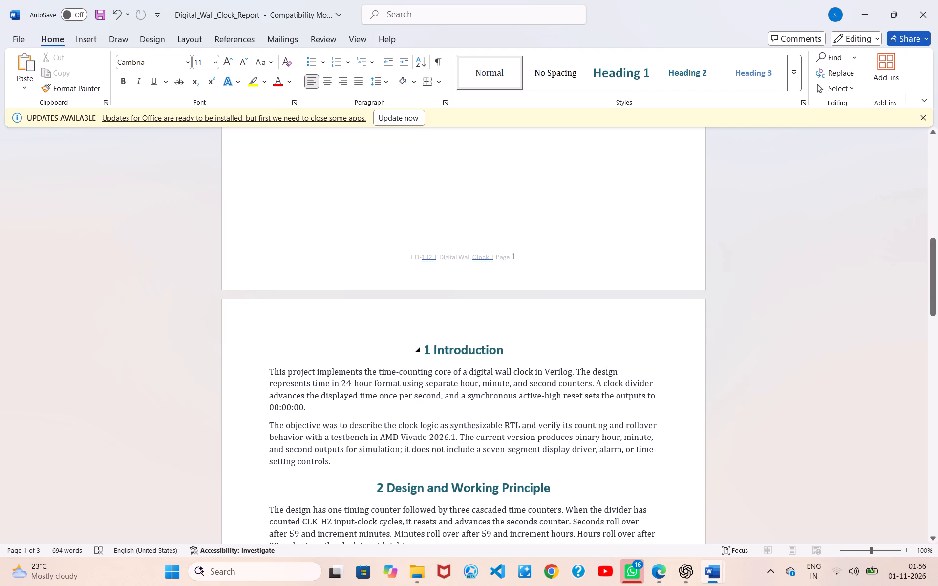
pyautogui.click(431, 346)
pyautogui.press('.')
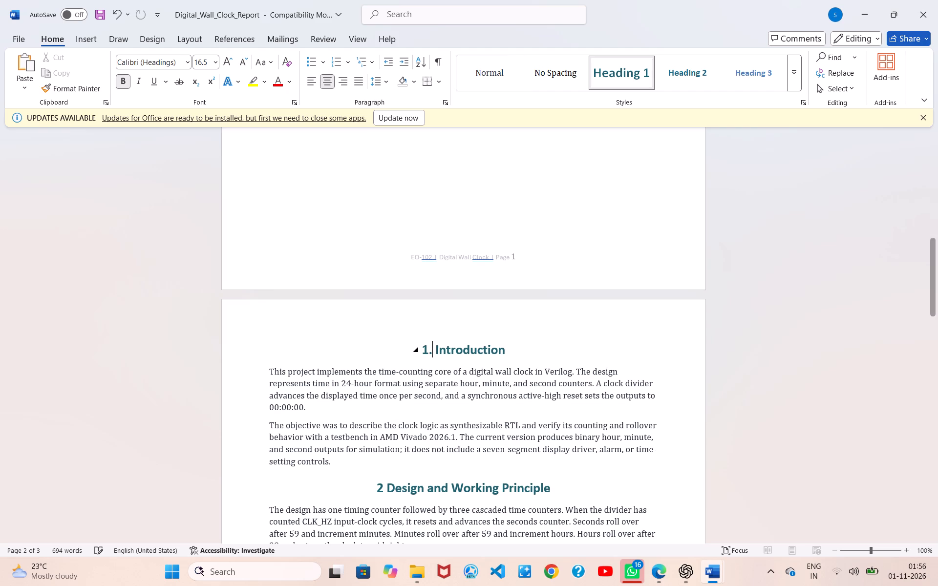
pyautogui.click(381, 490)
pyautogui.press('.')
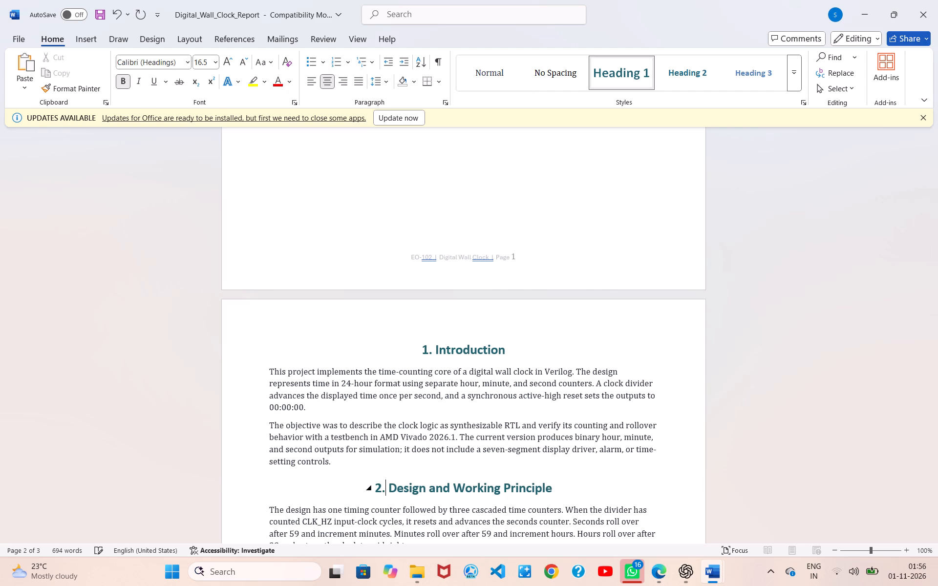
pyautogui.scroll(-4, 381, 490)
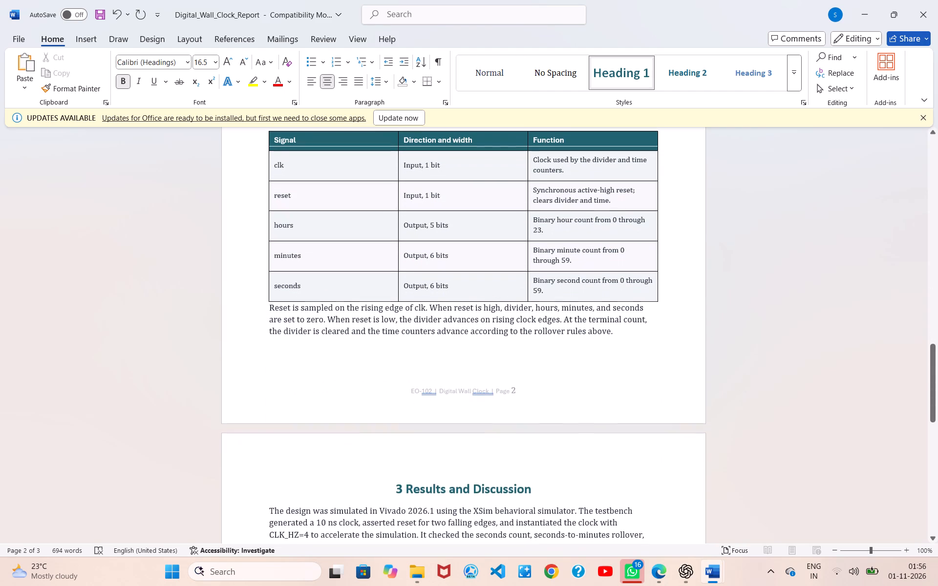
pyautogui.click(404, 492)
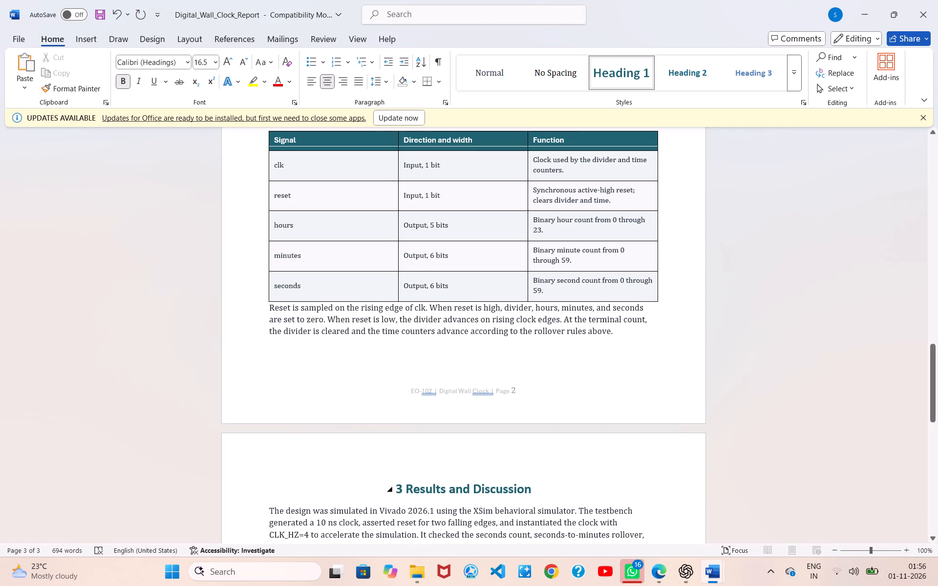
pyautogui.press('.')
pyautogui.scroll(-6, 404, 492)
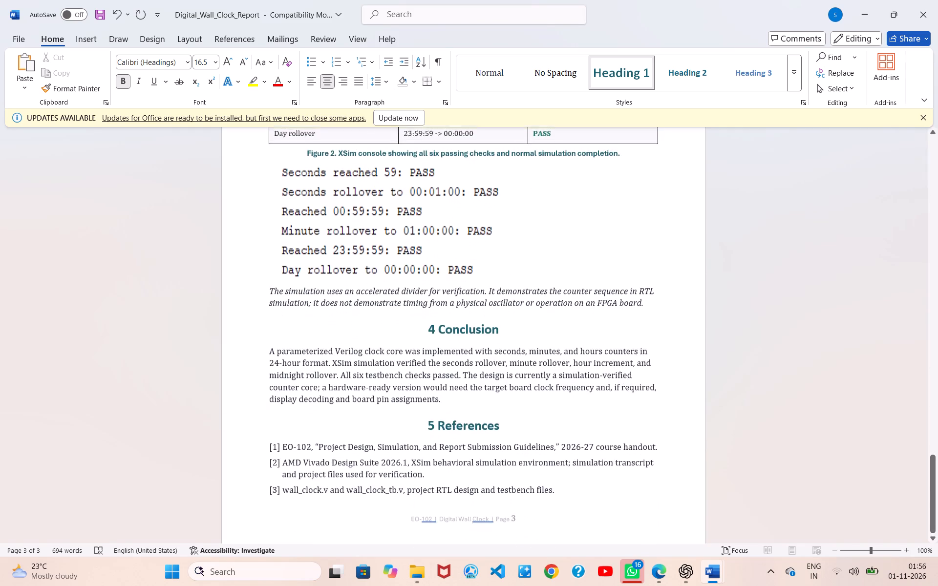
pyautogui.click(436, 313)
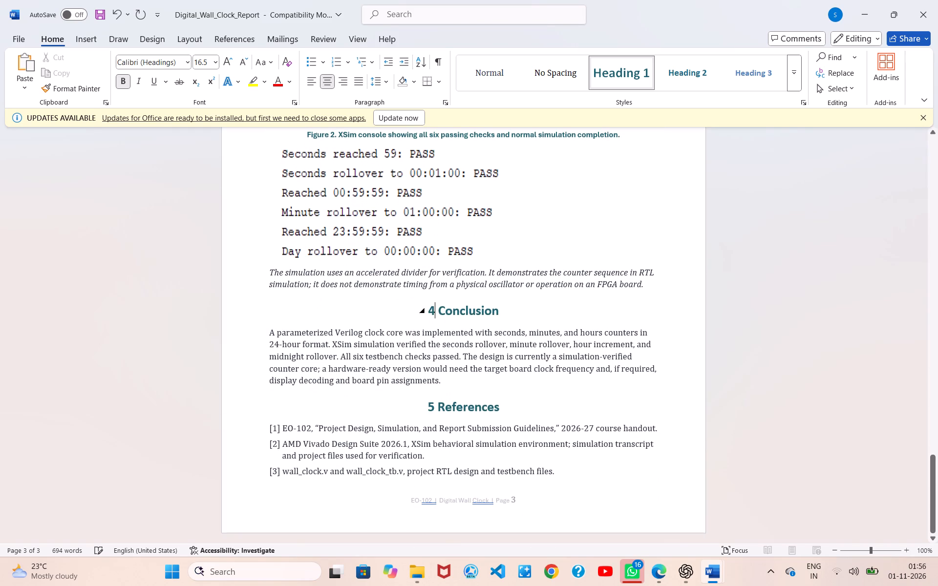
pyautogui.press('.')
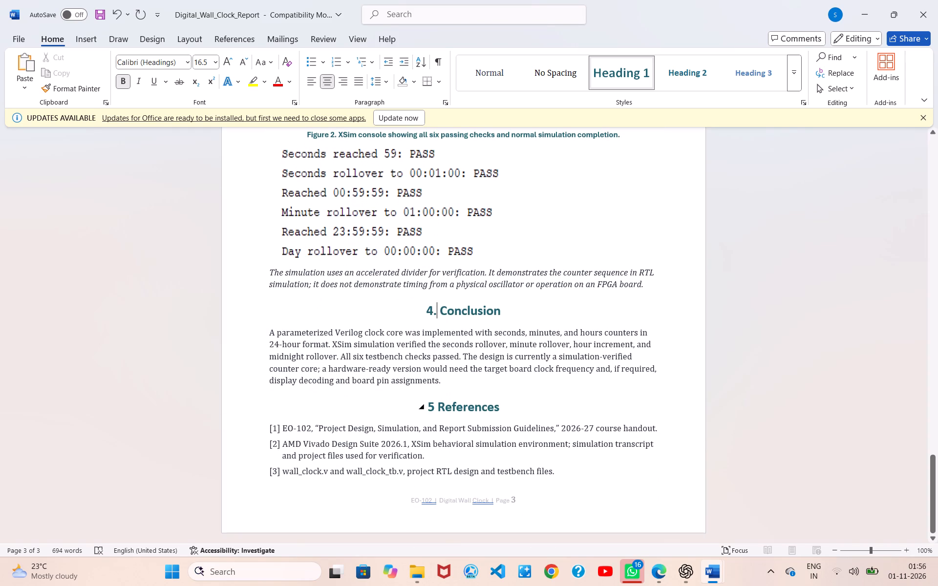
pyautogui.click(433, 407)
pyautogui.press('.')
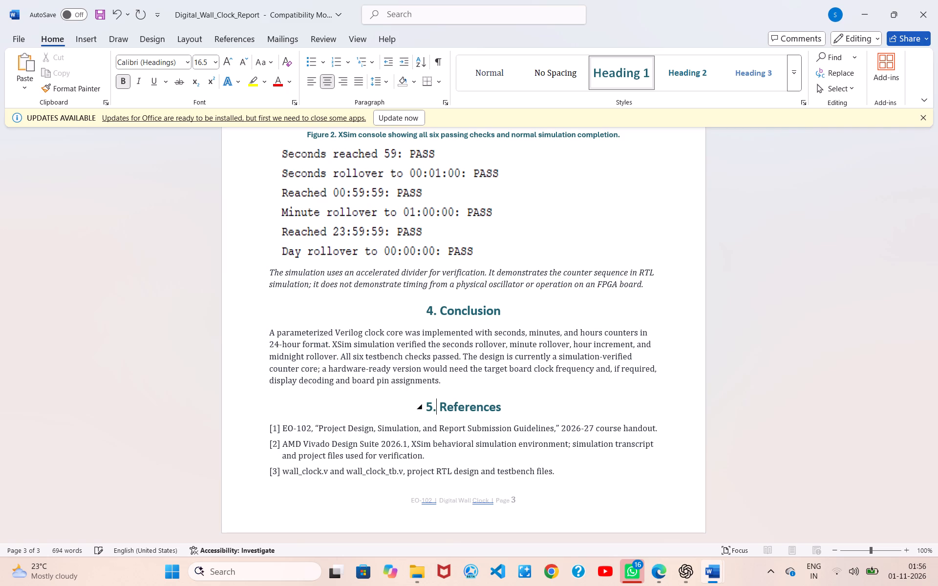
pyautogui.click(550, 398)
# Check the whole report from the cover page to the references after the heading changes.
pyautogui.scroll(-1, 550, 398)
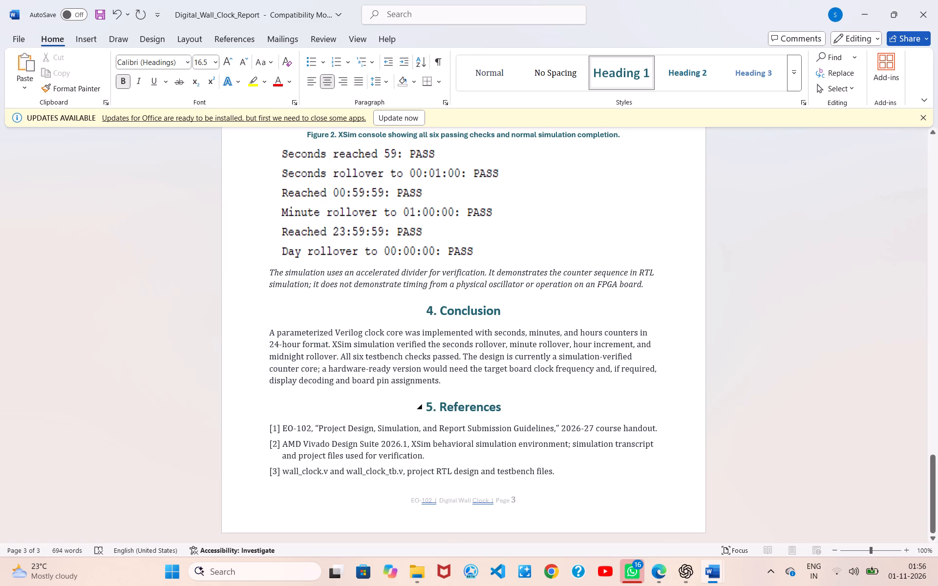
pyautogui.scroll(13, 550, 398)
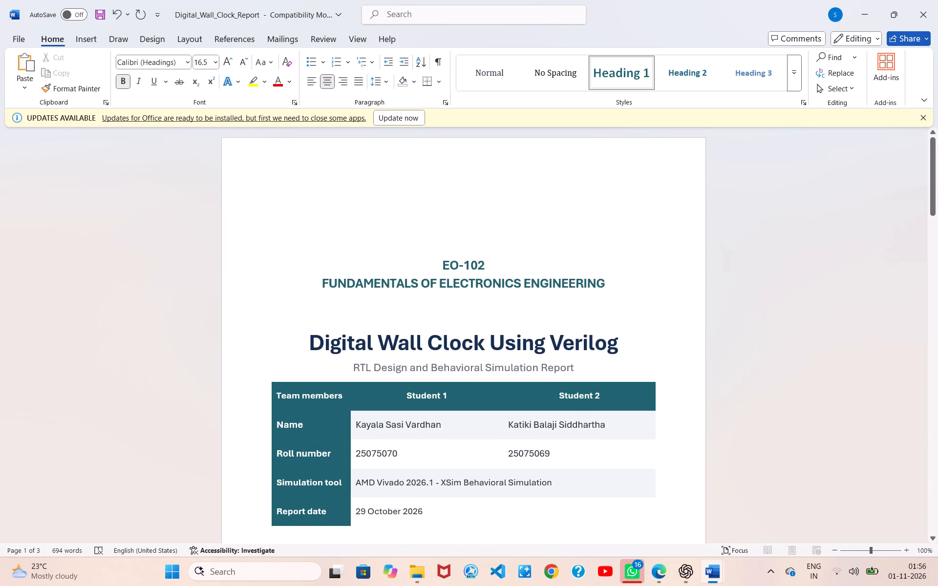
pyautogui.scroll(2, 550, 398)
pyautogui.scroll(-20, 550, 398)
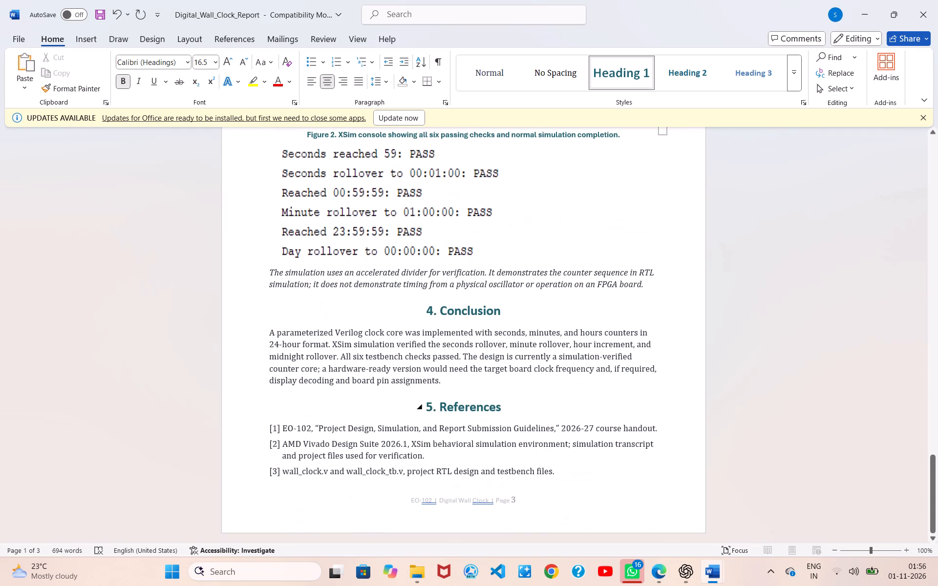
pyautogui.scroll(-1, 550, 398)
pyautogui.scroll(10, 550, 398)
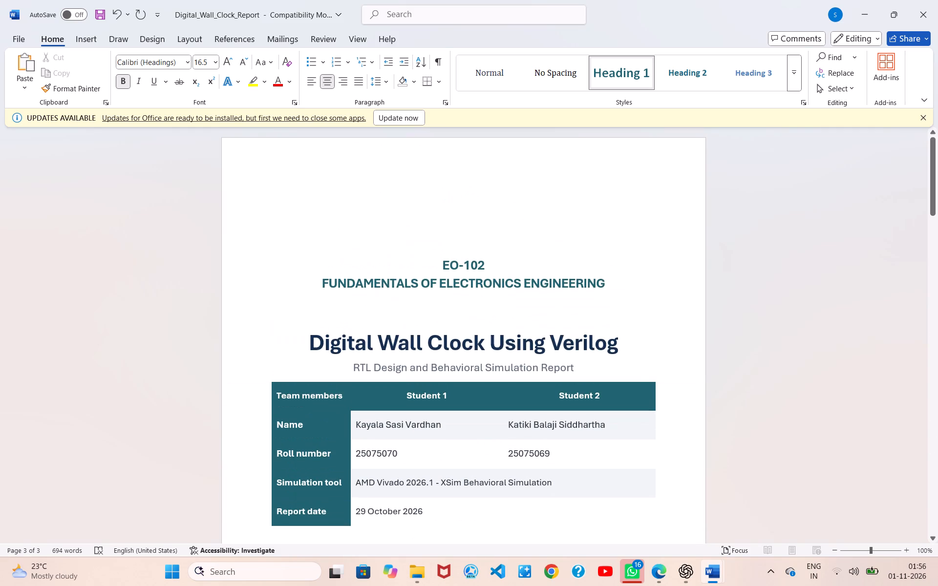
# Open the cover page's header for editing and enter the text "INDIAN INSTITUTE".
pyautogui.click(427, 241)
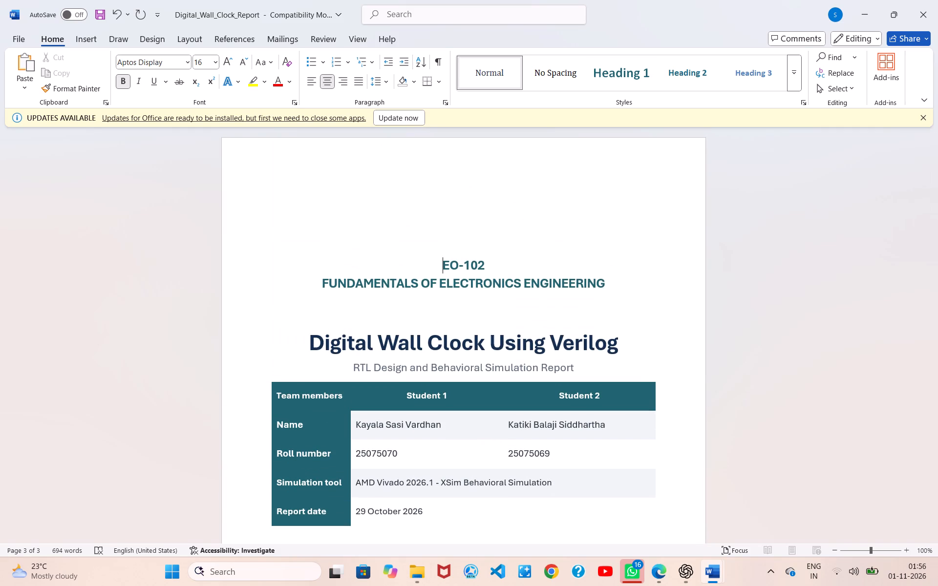
pyautogui.click(75, 43)
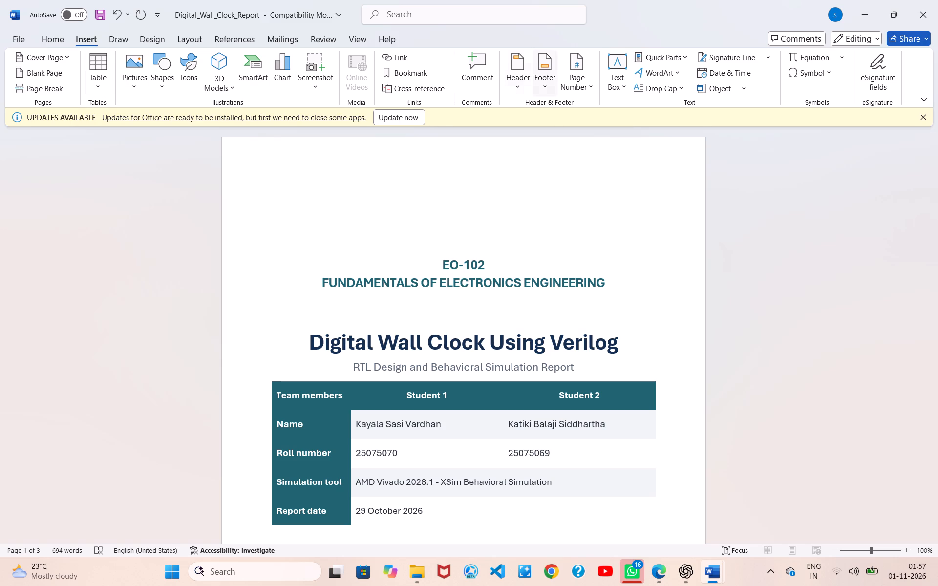
pyautogui.click(520, 72)
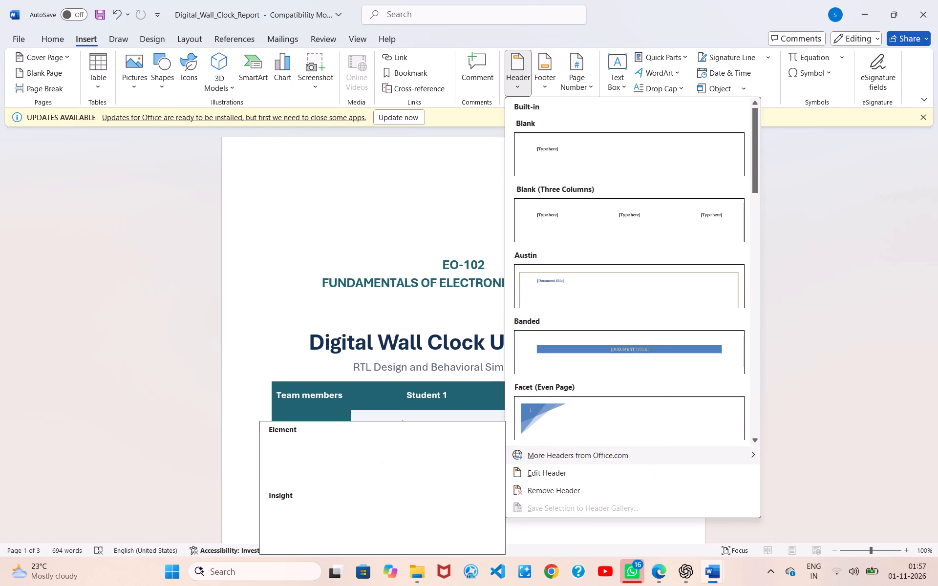
pyautogui.click(534, 473)
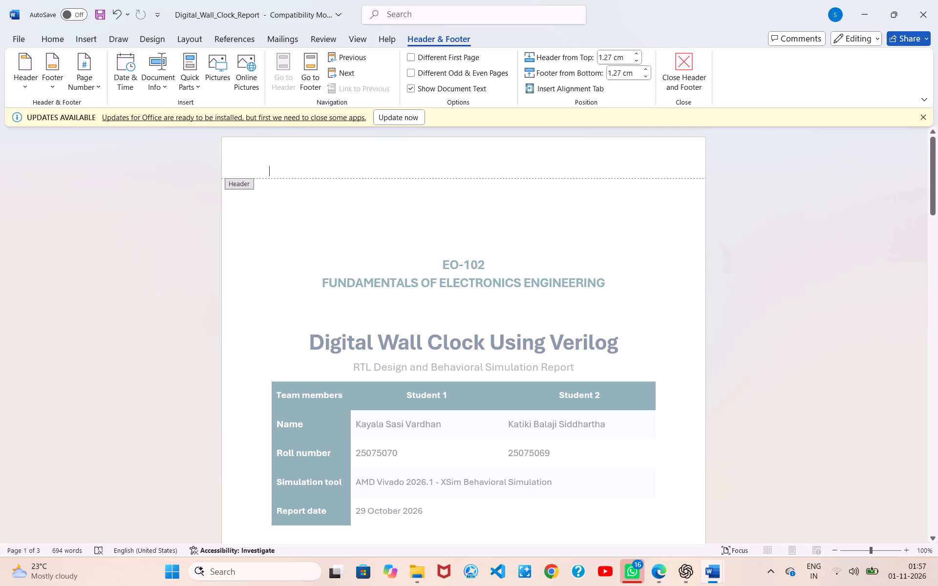
pyautogui.click(417, 175)
pyautogui.hotkey('shift', 'i')
pyautogui.press('BackSpace')
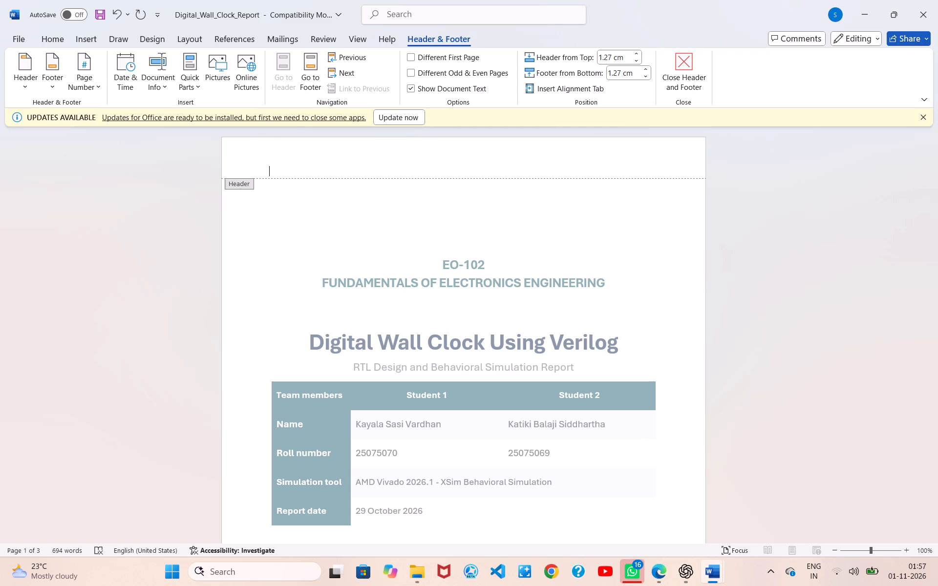
pyautogui.write('II')
pyautogui.hotkey('shift', 't')
pyautogui.hotkey('shift', 'BackSpace')
pyautogui.hotkey('shift', 'BackSpace')
pyautogui.hotkey('shift', 'n')
pyautogui.write('DIAN')
pyautogui.press('space')
pyautogui.write('INSDTITUTE')
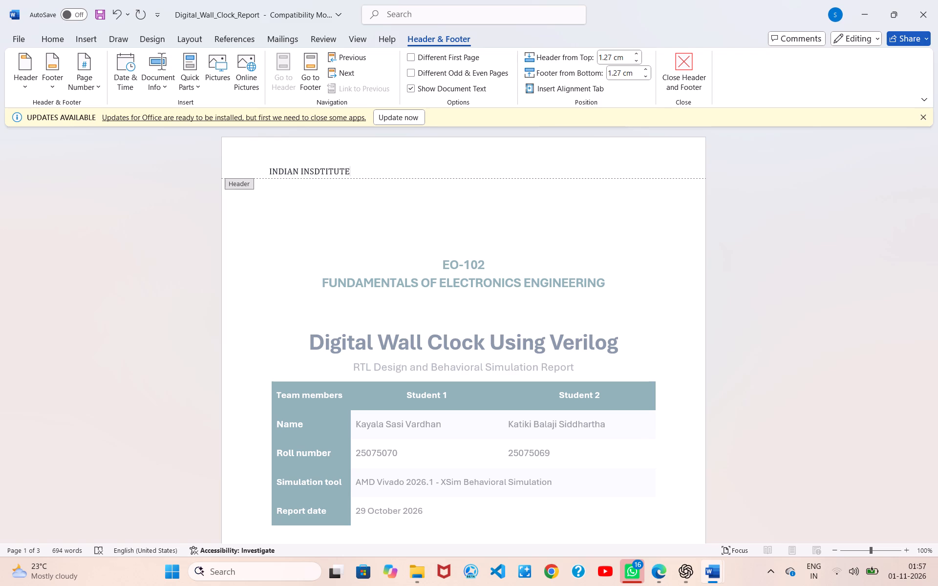
pyautogui.press('Left')
pyautogui.press('Left')
pyautogui.press('Left')
pyautogui.press('Left')
pyautogui.press('Left')
pyautogui.press('Left')
pyautogui.press('BackSpace')
# Extend the header text with "OF TECHNOLOGY (BHU) VARANASI" after "INDIAN INSTITUTE".
pyautogui.press('Up')
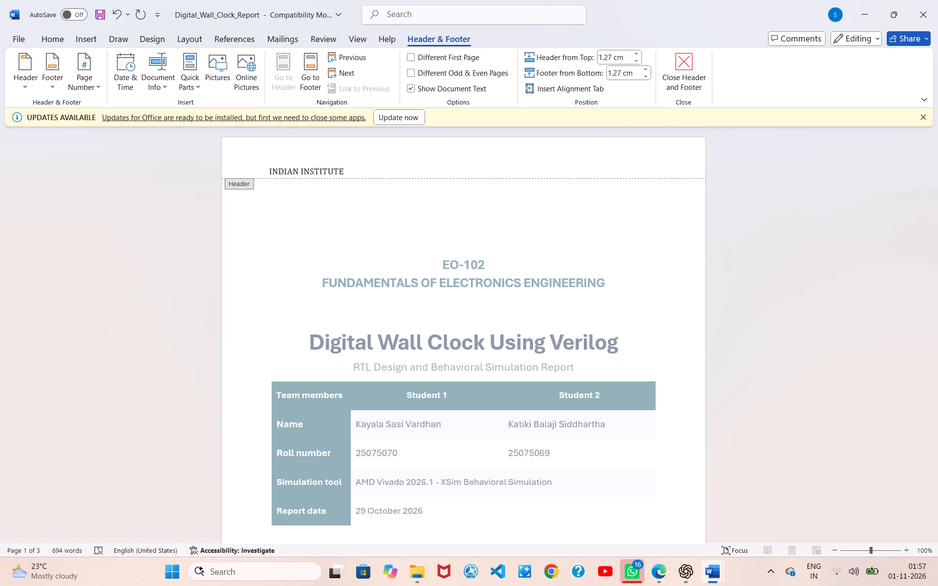
pyautogui.press('Right')
pyautogui.press('Right')
pyautogui.press('Right')
pyautogui.press('Right')
pyautogui.press('Right')
pyautogui.press('Right')
pyautogui.press('Right')
pyautogui.press('Right')
pyautogui.press('Right')
pyautogui.press('Right')
pyautogui.press('Right')
pyautogui.press('Right')
pyautogui.press('Right')
pyautogui.press('Right')
pyautogui.press('space')
pyautogui.write('OF TECHNOLOGY')
pyautogui.press('space')
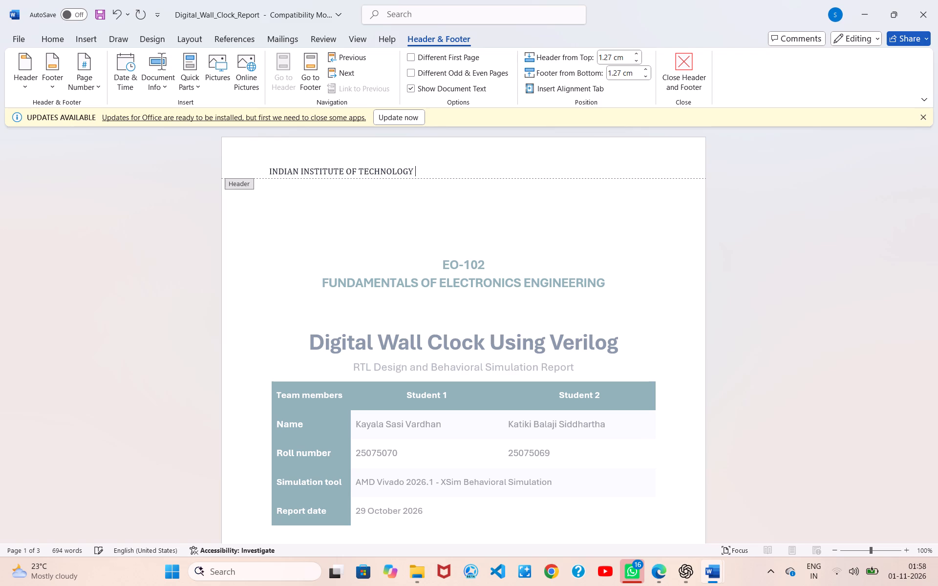
pyautogui.hotkey('shift', '(')
pyautogui.hotkey('shift', ')')
pyautogui.press('Left')
pyautogui.press('b')
pyautogui.write('HU')
pyautogui.press('Right')
pyautogui.press('Right')
pyautogui.press('space')
pyautogui.write('VARANASI')
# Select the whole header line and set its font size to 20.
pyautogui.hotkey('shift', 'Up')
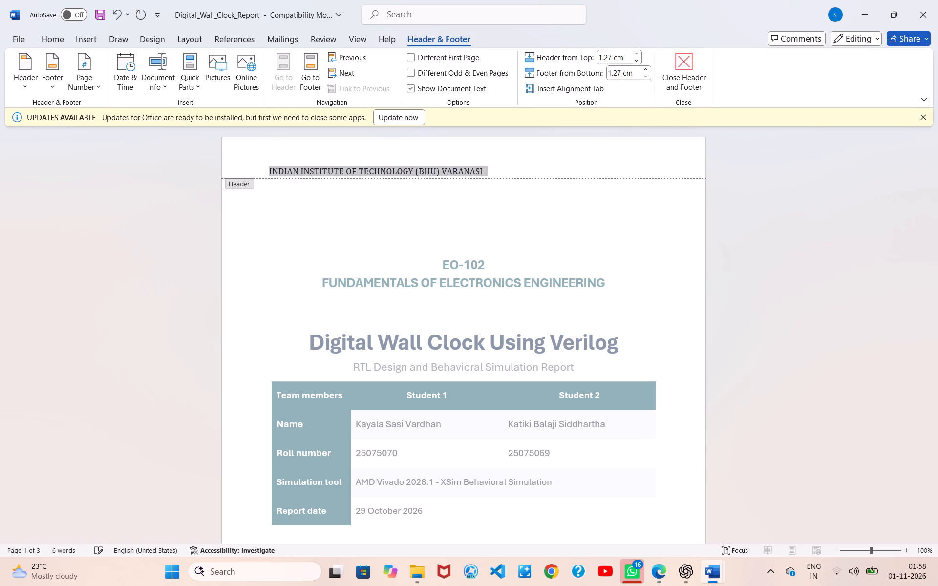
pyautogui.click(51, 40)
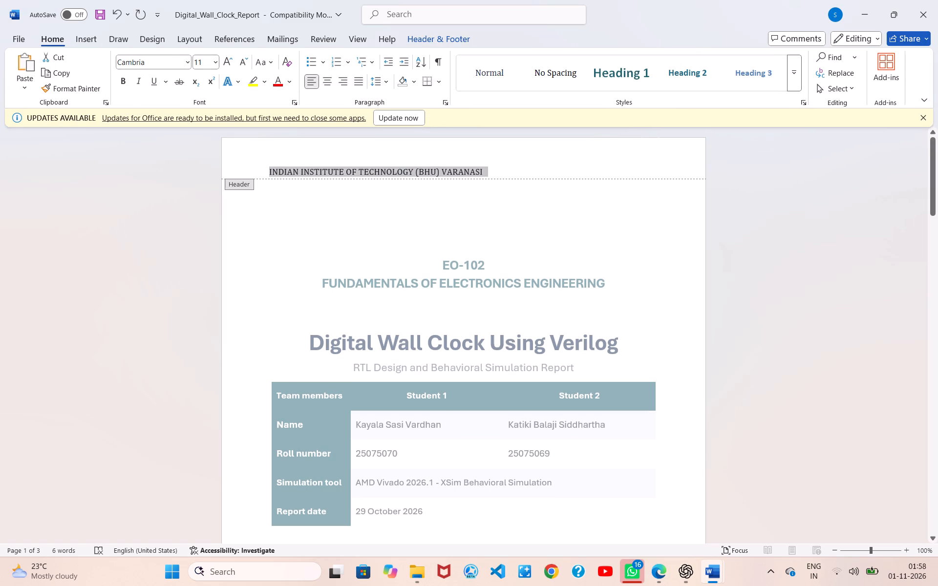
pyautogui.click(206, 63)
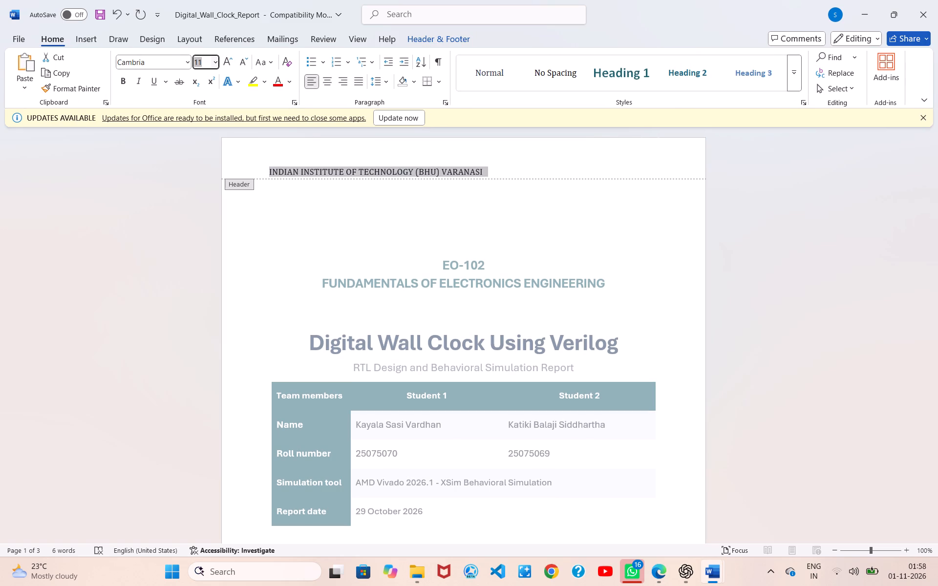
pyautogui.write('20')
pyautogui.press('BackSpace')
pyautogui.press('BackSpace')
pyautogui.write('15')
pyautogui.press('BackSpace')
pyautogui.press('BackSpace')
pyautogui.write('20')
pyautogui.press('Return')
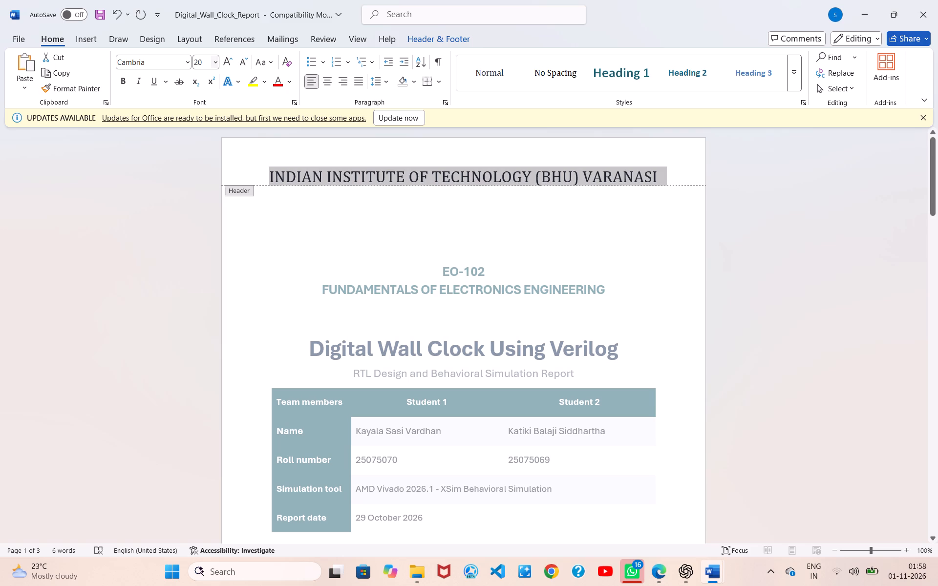
# Change the header text's font to Britannic Bold and its colour to Dark Blue, Text 2, Darker 25%.
pyautogui.click(161, 59)
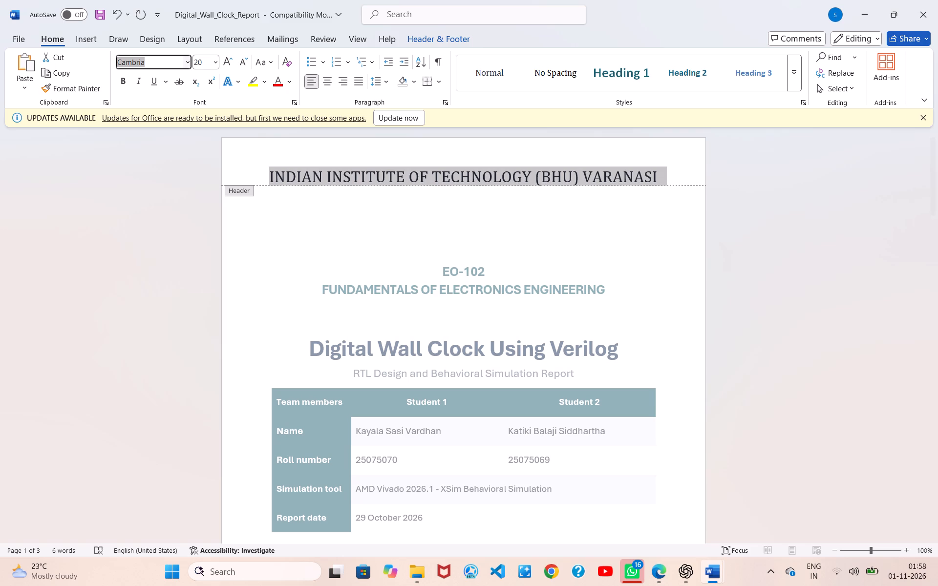
pyautogui.click(178, 63)
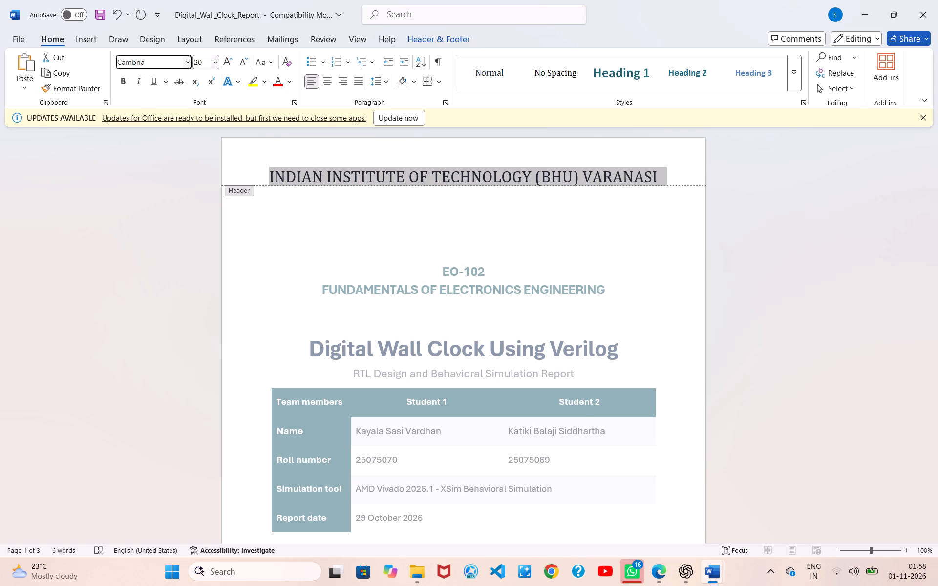
pyautogui.click(188, 62)
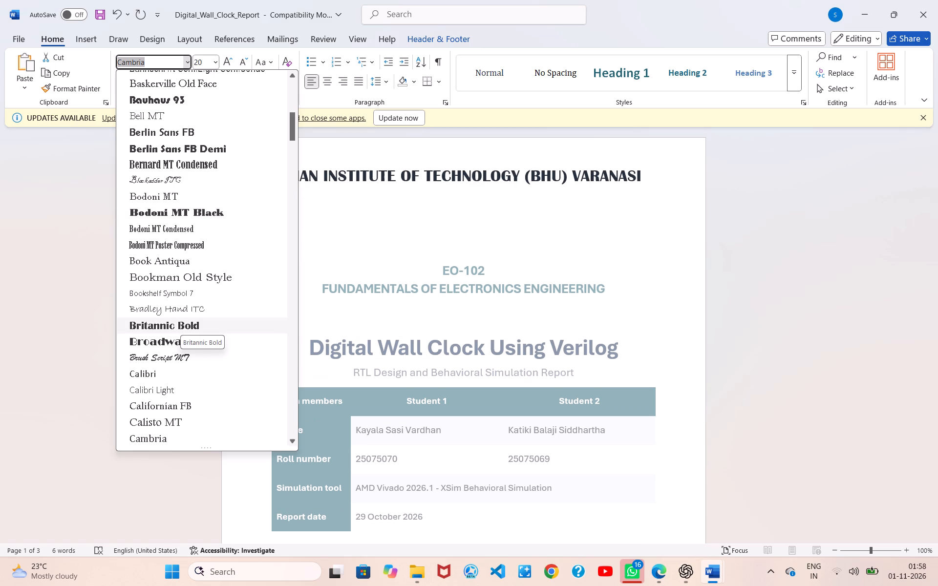
pyautogui.click(180, 323)
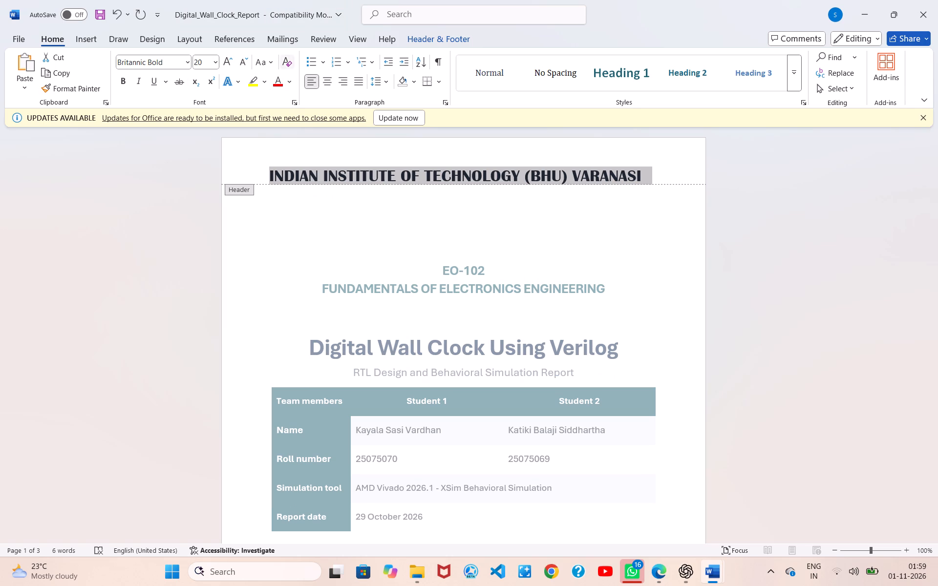
pyautogui.click(287, 76)
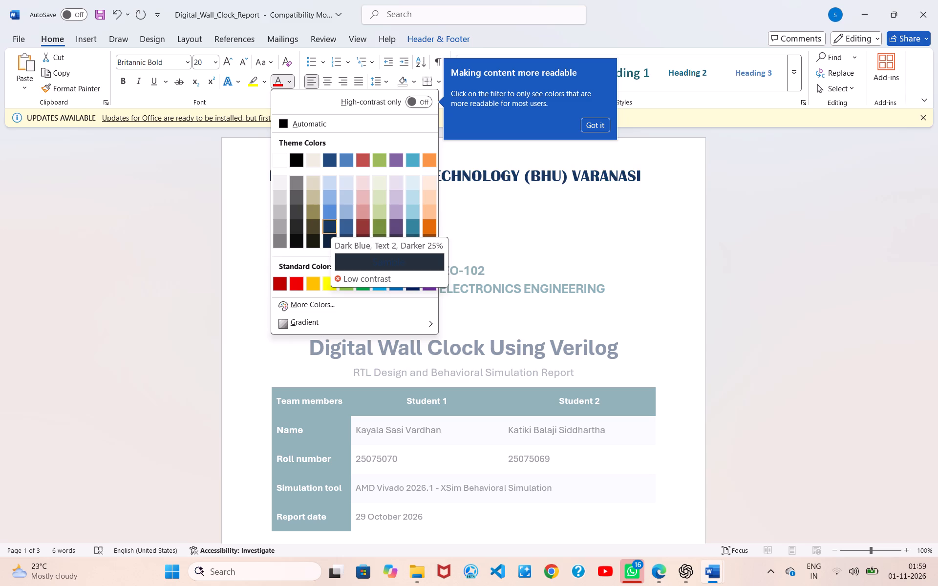
pyautogui.click(328, 223)
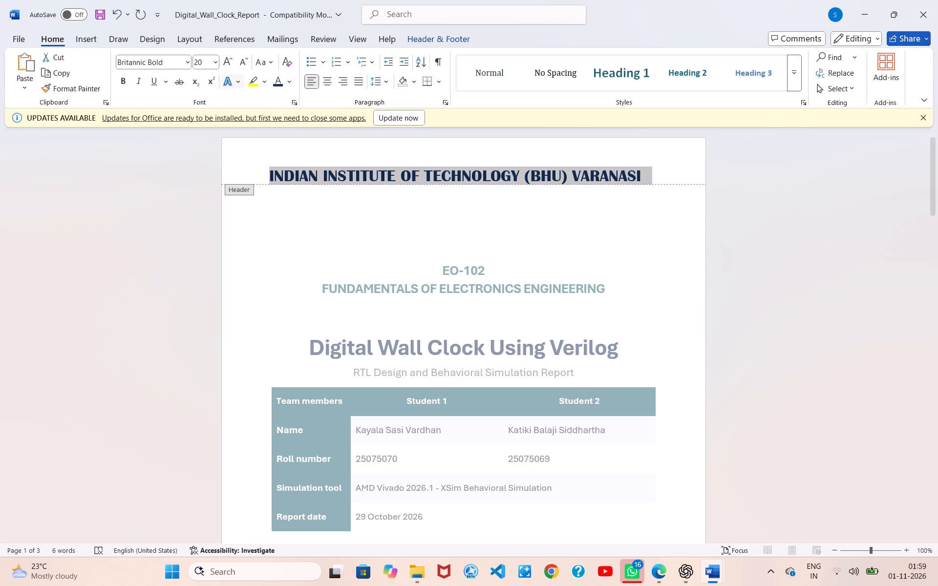
# Set the header text's font size to 28.
pyautogui.click(214, 61)
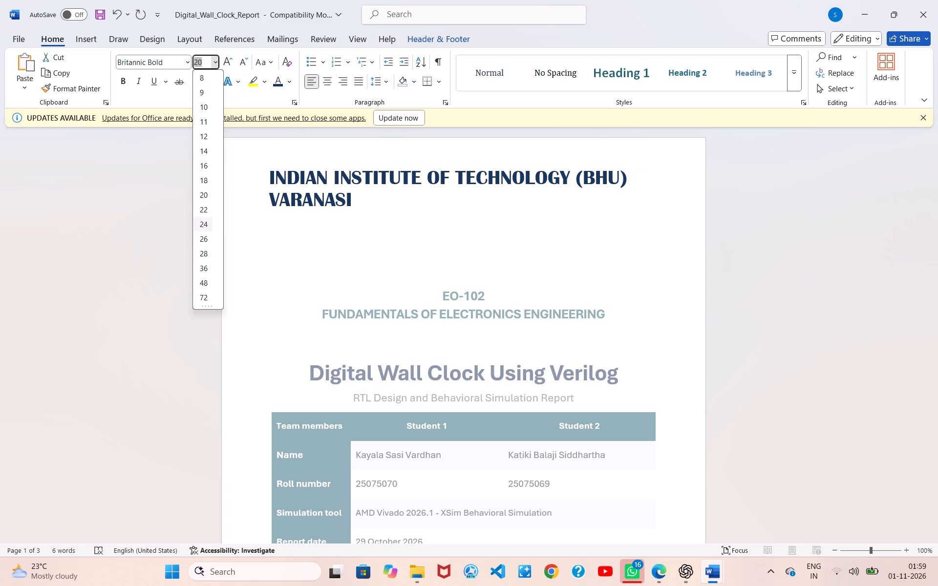
pyautogui.click(201, 251)
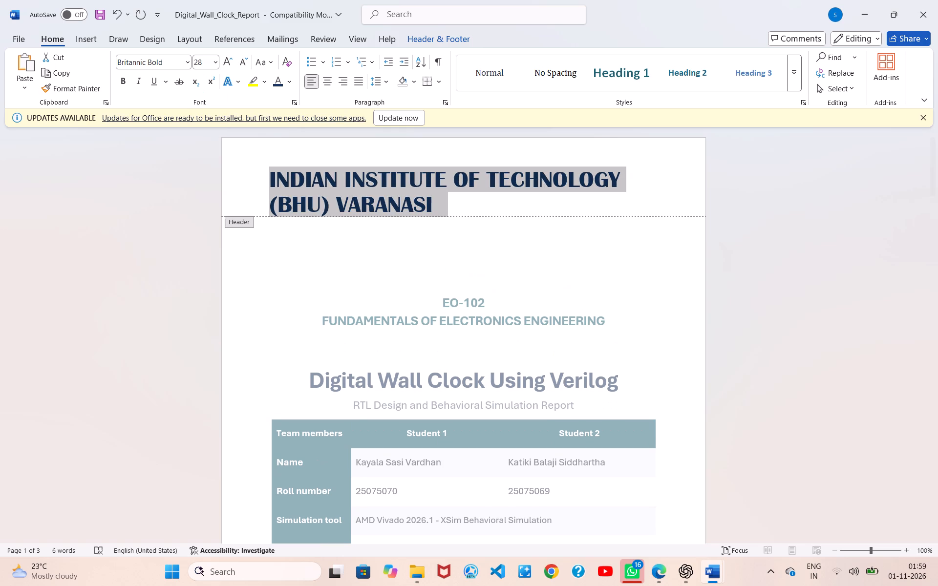
# Centre the header text, set its font size to 20, and return to the document body.
pyautogui.click(331, 79)
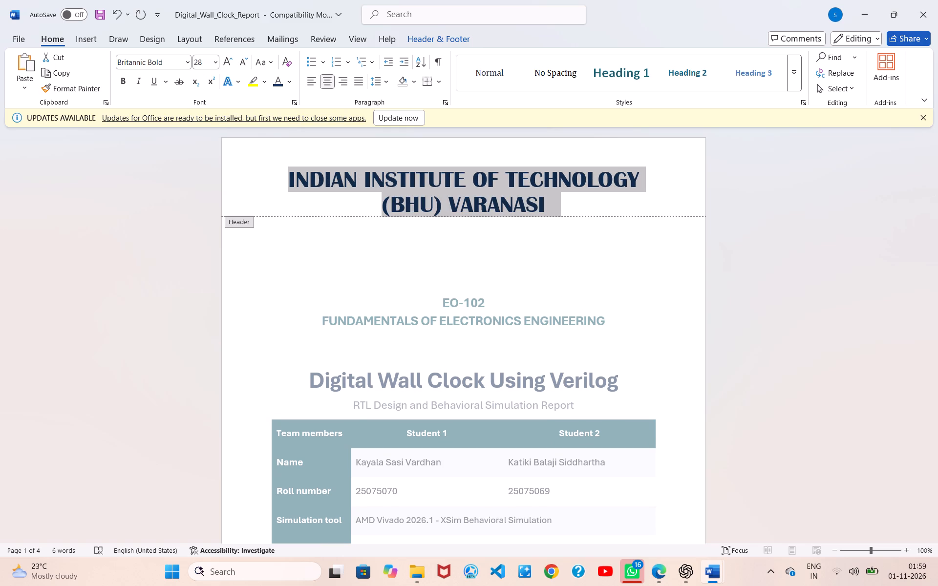
pyautogui.click(213, 56)
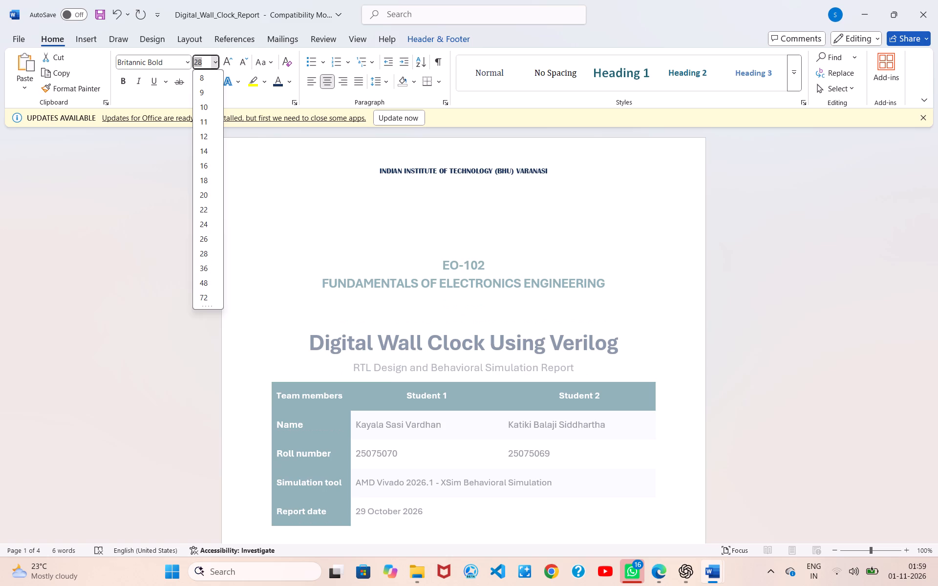
pyautogui.click(205, 192)
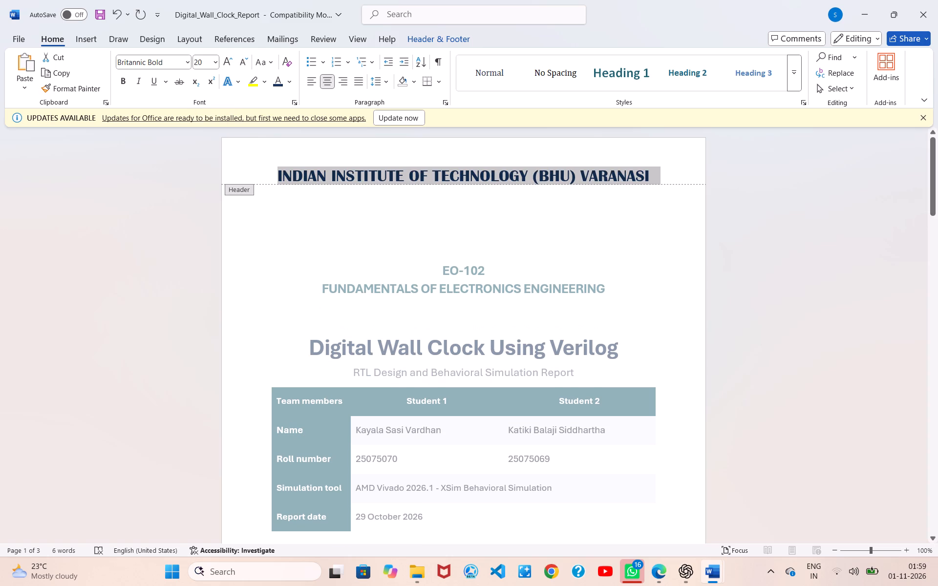
pyautogui.click(676, 180)
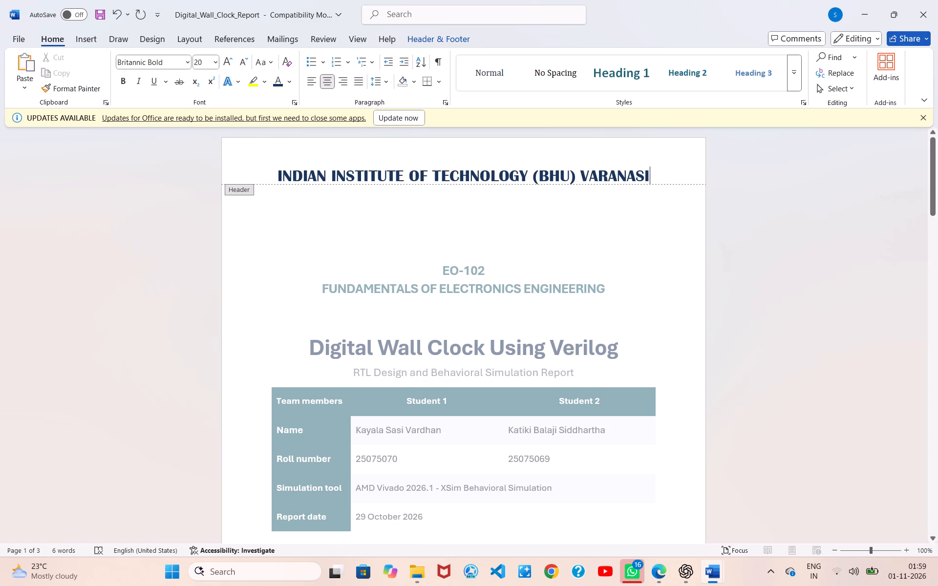
pyautogui.moveTo(245, 190); pyautogui.dragTo(236, 222)
pyautogui.moveTo(236, 222); pyautogui.dragTo(236, 221)
pyautogui.click(351, 302)
pyautogui.doubleClick(375, 290)
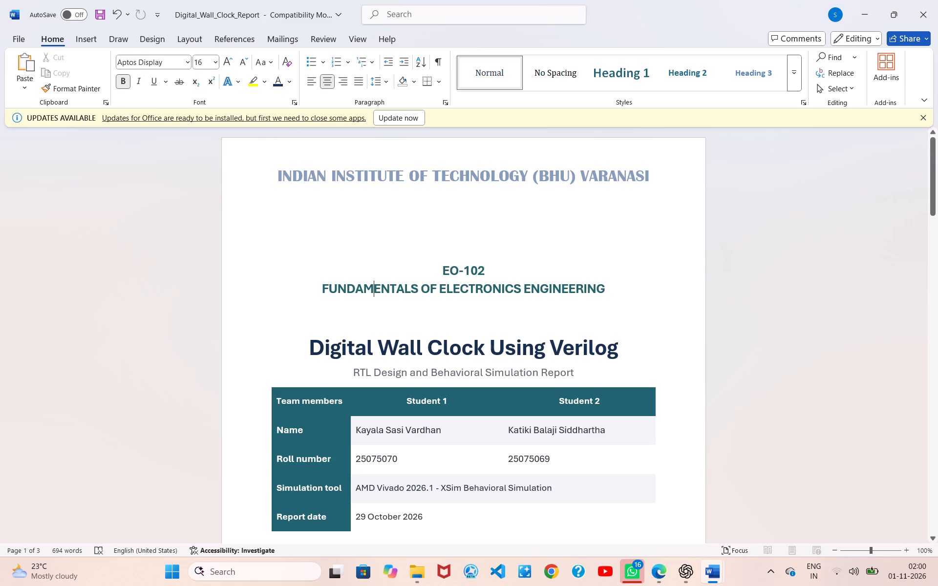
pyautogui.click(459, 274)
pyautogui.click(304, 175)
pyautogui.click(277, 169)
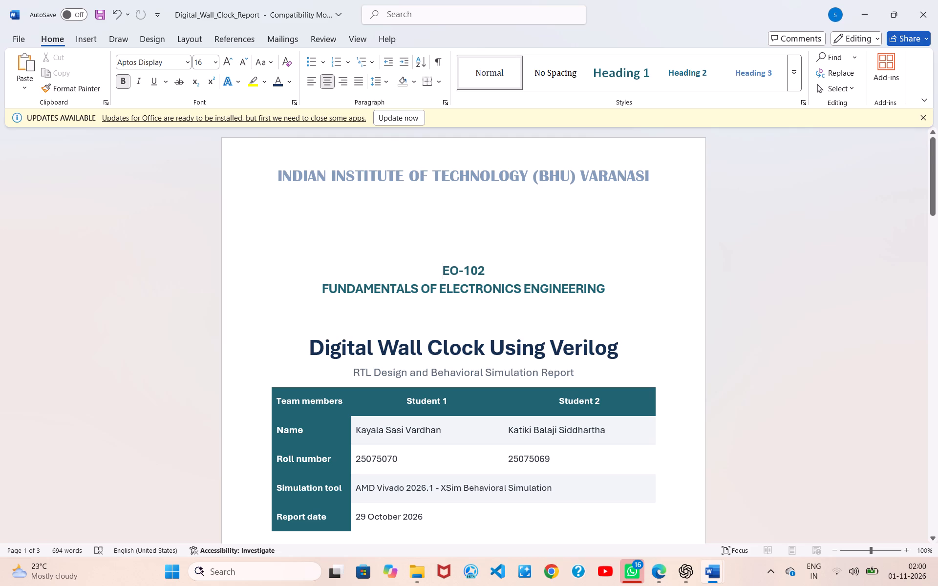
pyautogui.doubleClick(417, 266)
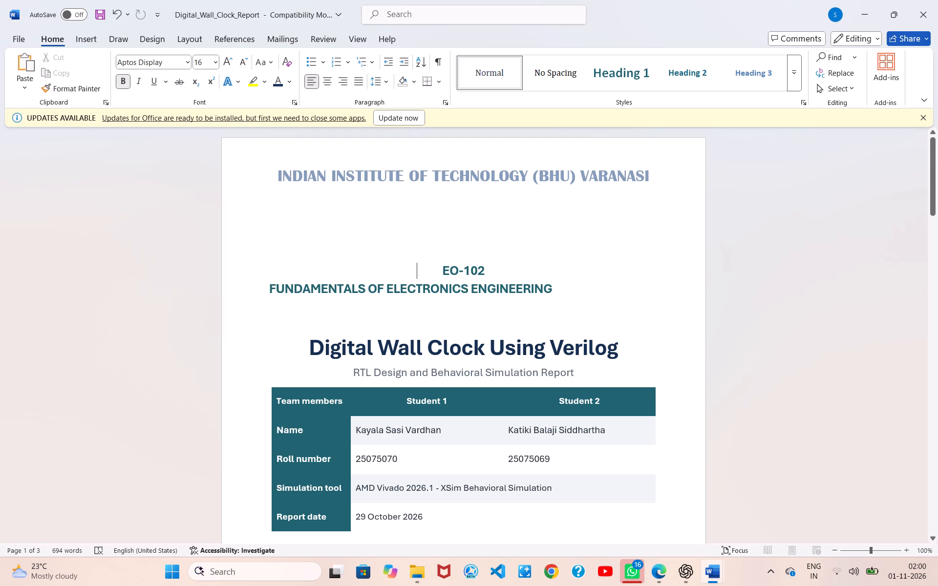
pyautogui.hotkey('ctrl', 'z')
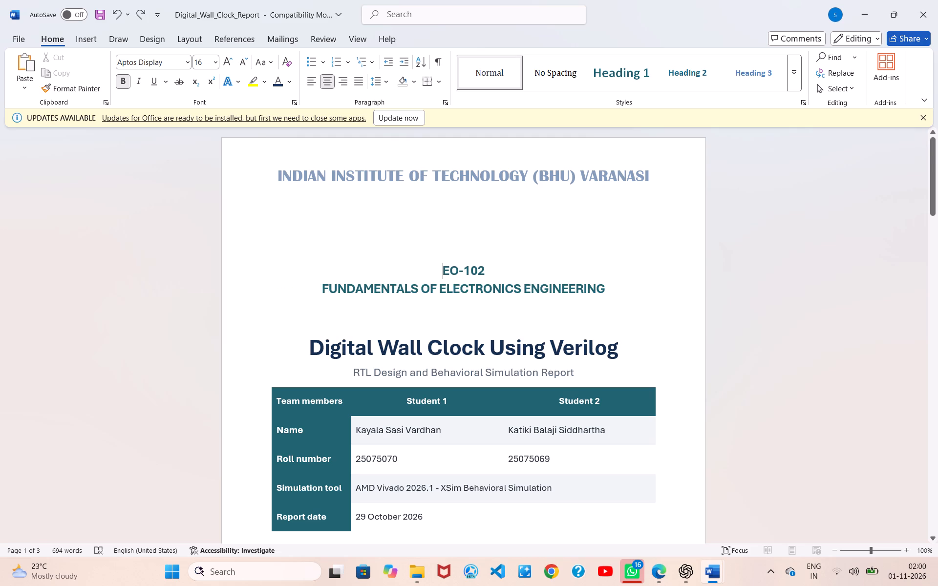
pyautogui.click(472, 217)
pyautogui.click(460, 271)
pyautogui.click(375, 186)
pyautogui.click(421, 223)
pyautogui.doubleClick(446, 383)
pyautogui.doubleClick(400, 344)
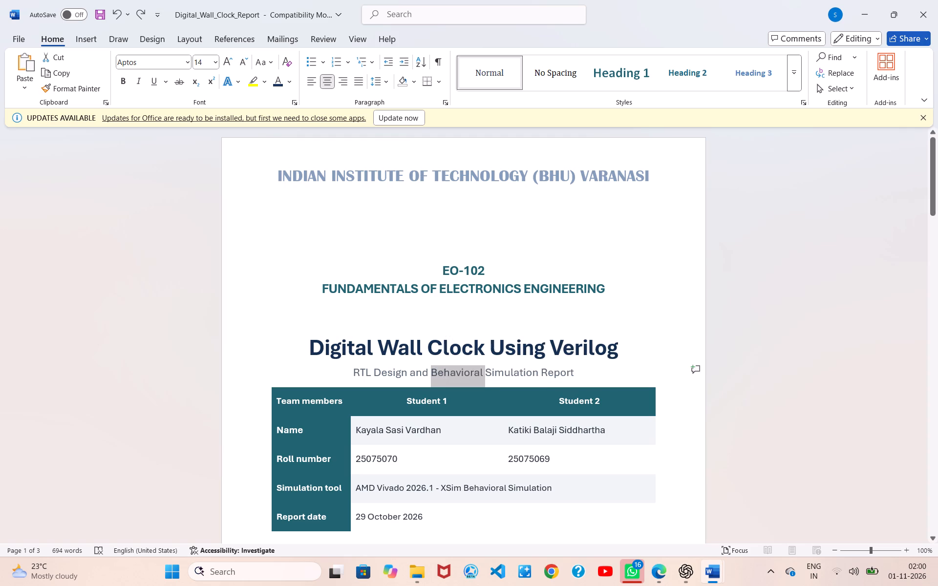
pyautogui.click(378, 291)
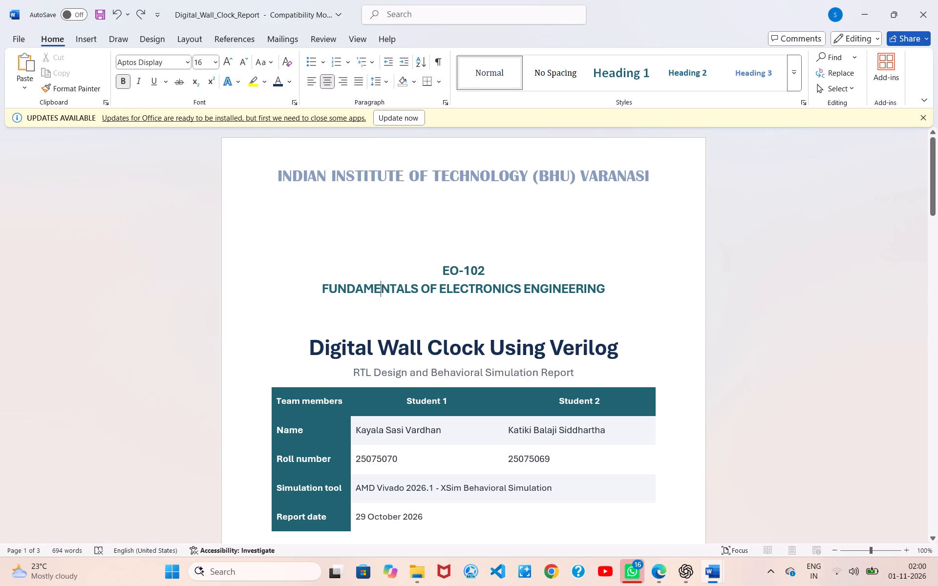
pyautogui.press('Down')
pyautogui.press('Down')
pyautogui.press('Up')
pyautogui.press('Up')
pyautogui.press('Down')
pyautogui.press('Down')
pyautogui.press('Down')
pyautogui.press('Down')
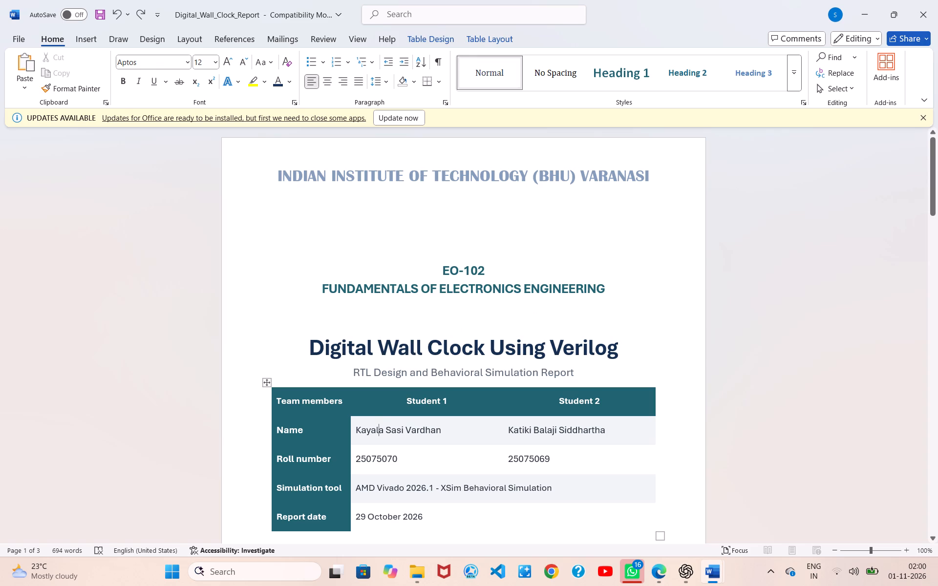
# Apply All Borders to the entire team members table on the cover page.
pyautogui.click(283, 398)
pyautogui.moveTo(283, 398); pyautogui.dragTo(350, 437)
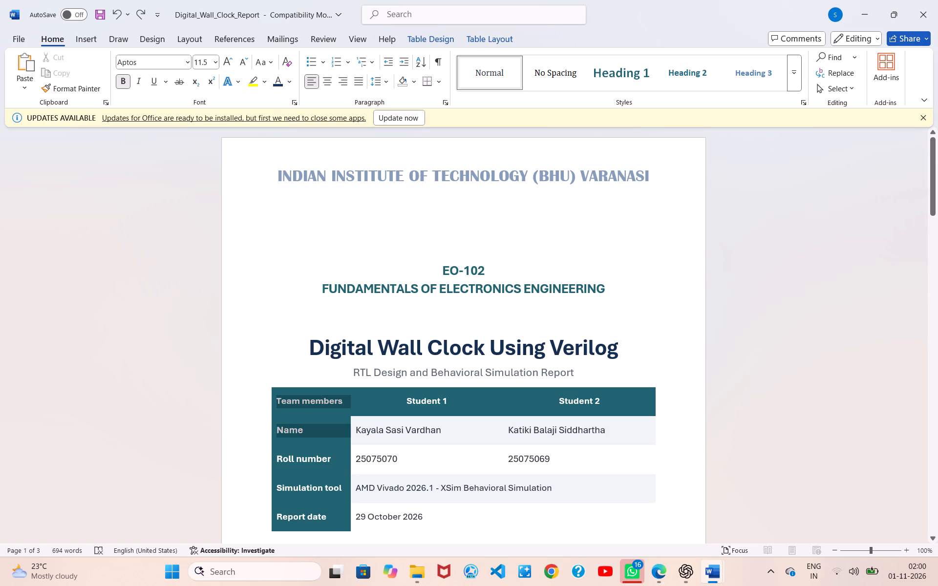
pyautogui.moveTo(350, 437); pyautogui.dragTo(485, 526)
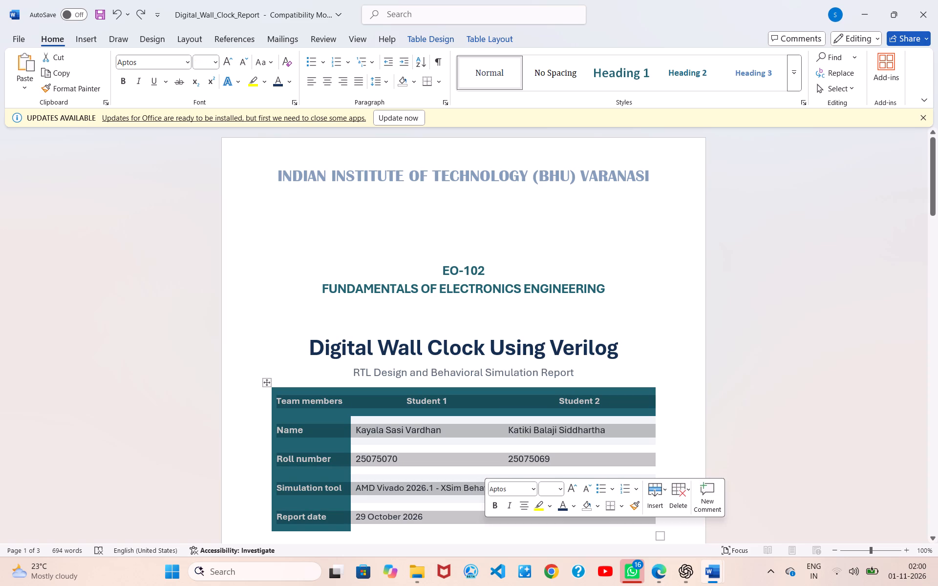
pyautogui.click(618, 504)
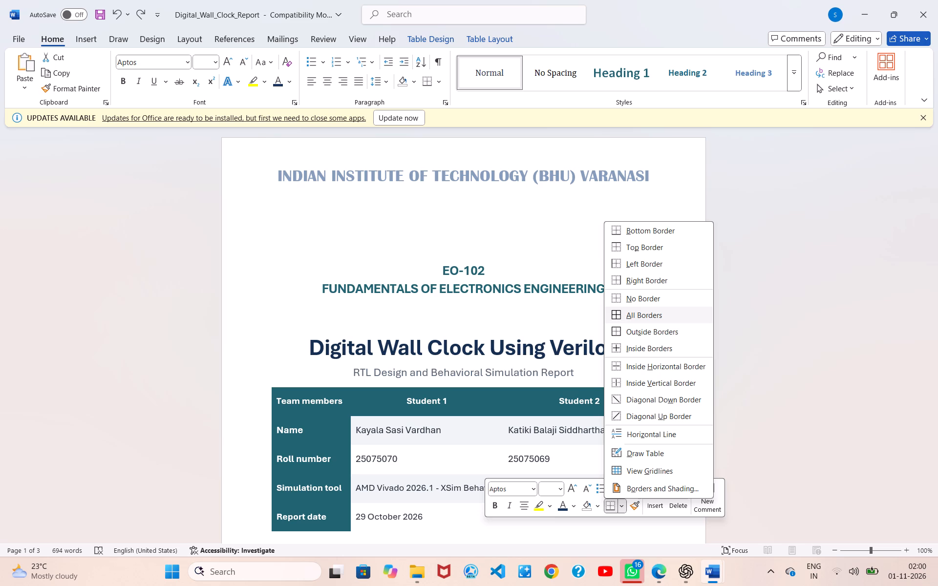
pyautogui.click(640, 314)
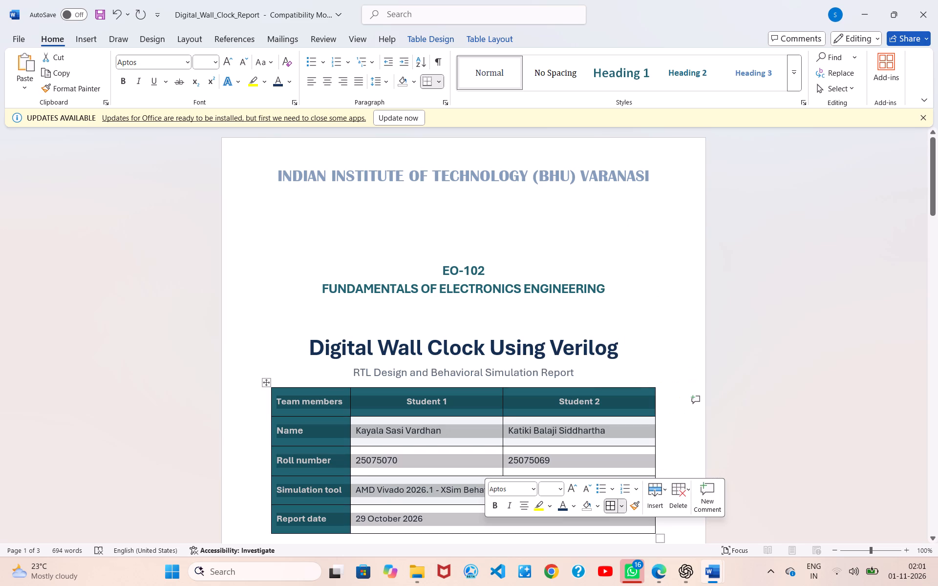
pyautogui.click(640, 314)
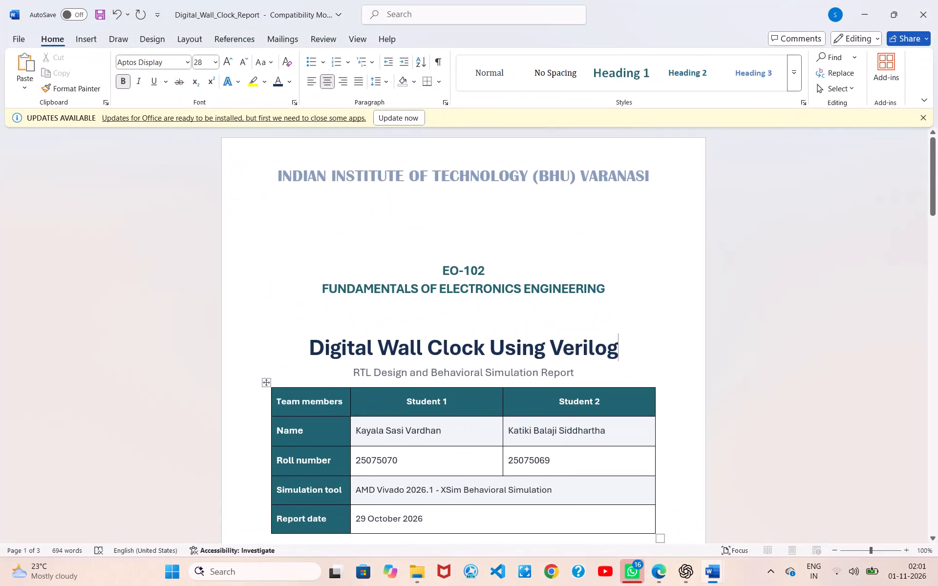
# Open the custom shading colour for the Student 1 and Student 2 header cells and copy its hex code.
pyautogui.moveTo(384, 408); pyautogui.dragTo(563, 401)
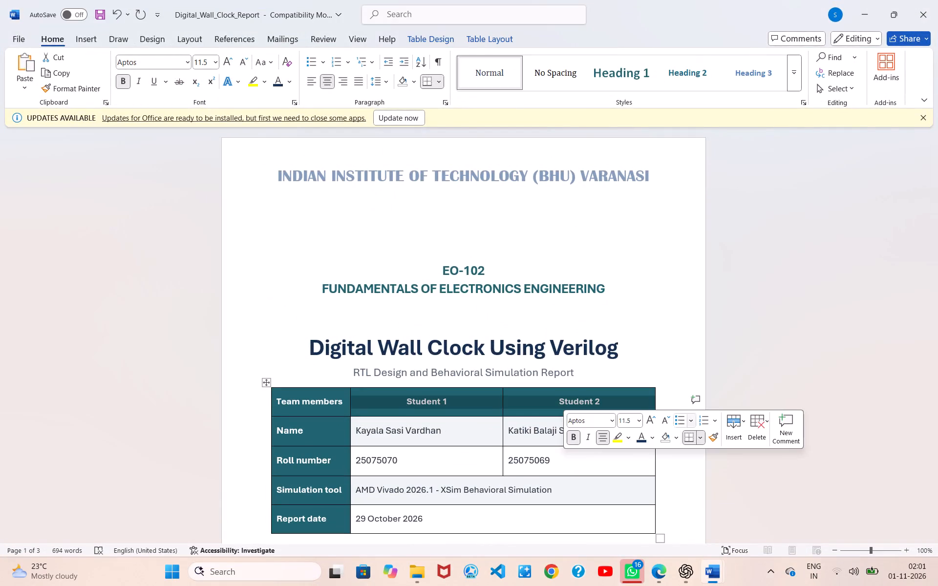
pyautogui.click(651, 438)
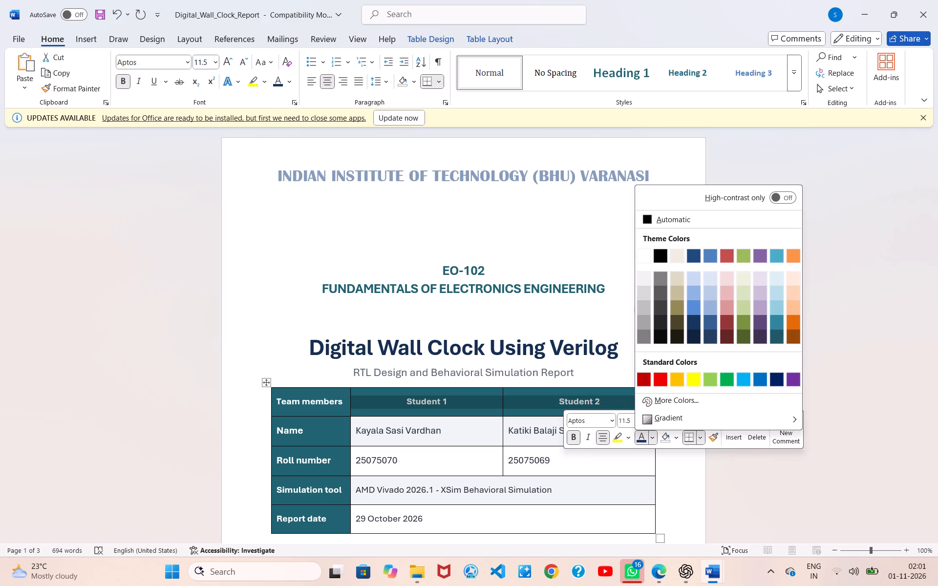
pyautogui.click(655, 437)
pyautogui.click(678, 439)
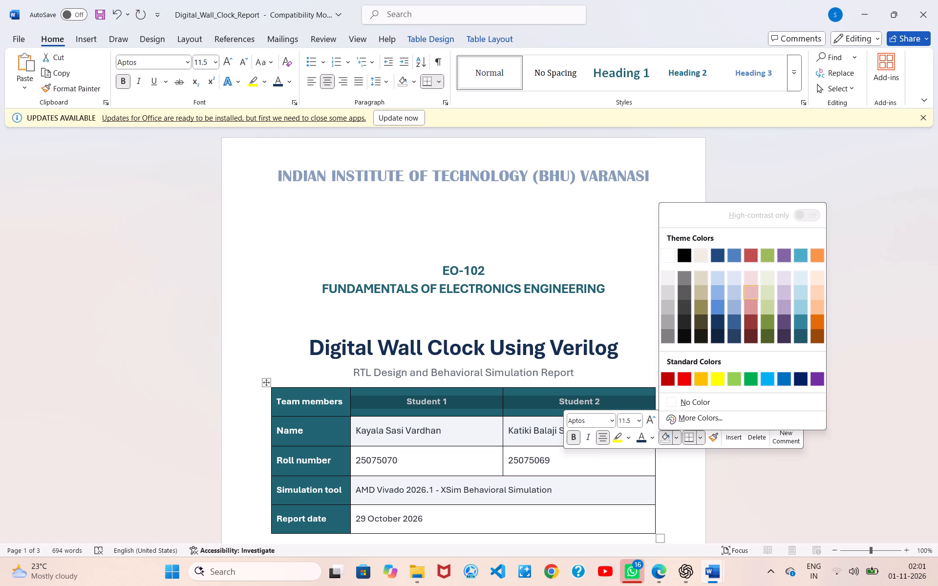
pyautogui.click(698, 416)
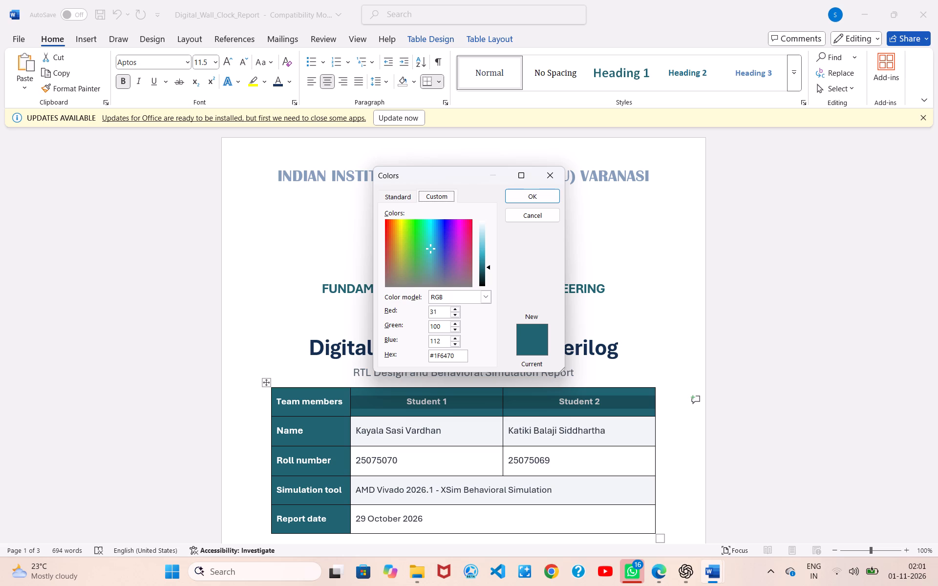
pyautogui.moveTo(524, 334); pyautogui.dragTo(462, 356)
pyautogui.doubleClick(462, 356)
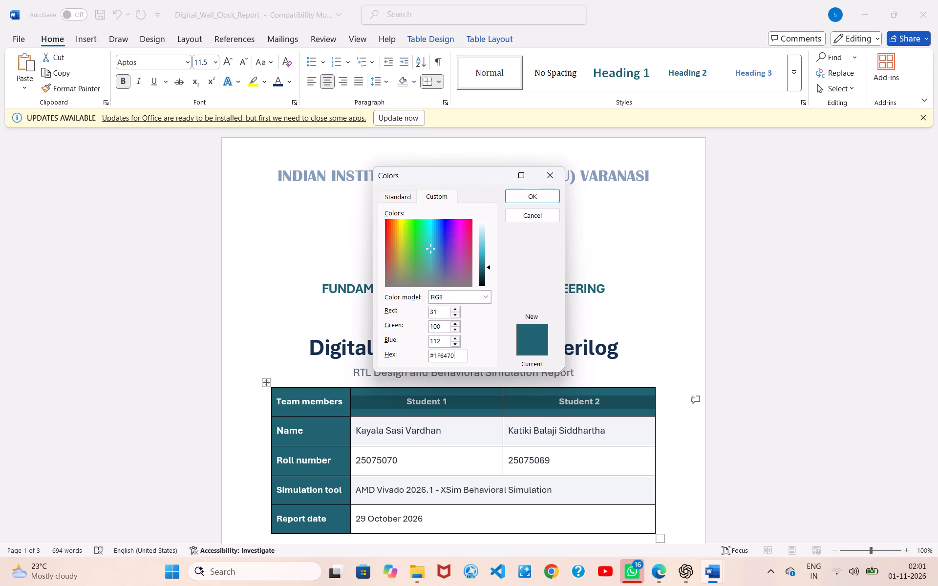
pyautogui.tripleClick(462, 356)
pyautogui.click(462, 356)
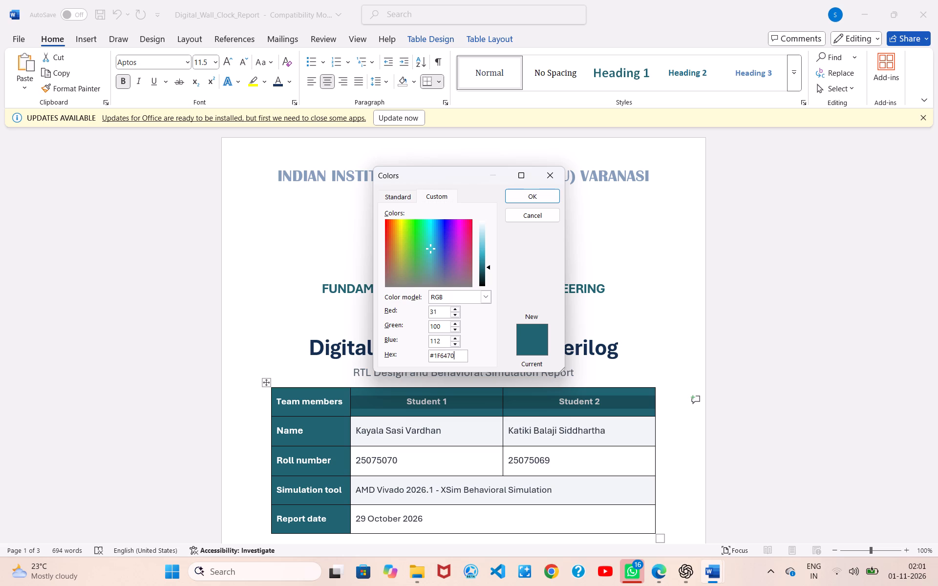
pyautogui.doubleClick(462, 356)
pyautogui.doubleClick(462, 356)
pyautogui.click(462, 356)
pyautogui.hotkey('ctrl', 'c')
pyautogui.click(472, 346)
# Lighten the shading of the Student 1 and Student 2 header cells to the custom colour #33A4B7.
pyautogui.moveTo(488, 265); pyautogui.dragTo(488, 264)
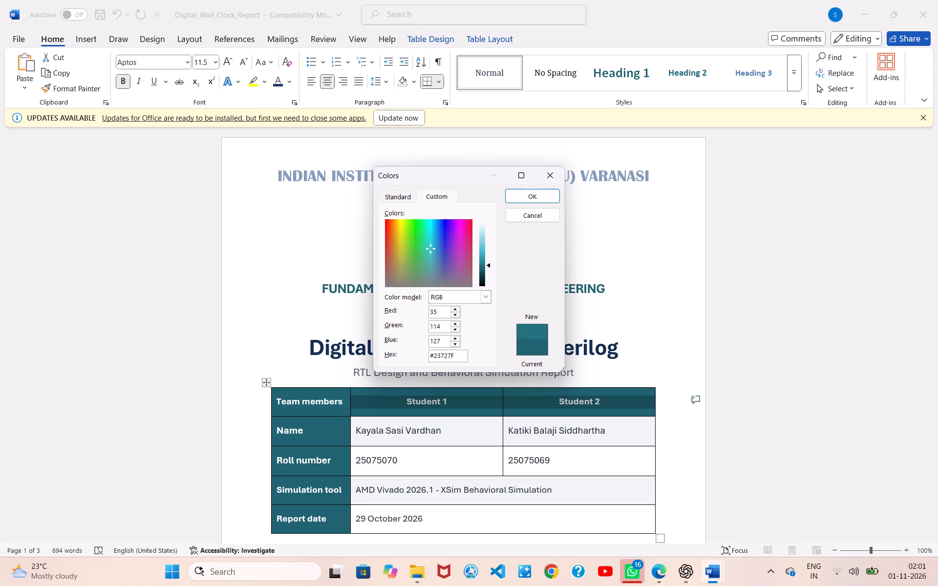
pyautogui.moveTo(488, 264); pyautogui.dragTo(486, 256)
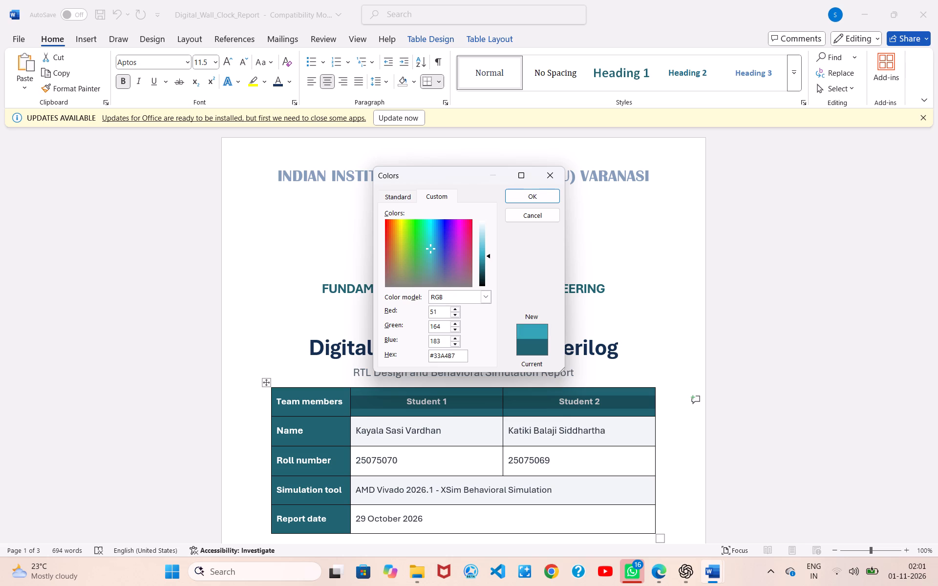
pyautogui.click(532, 196)
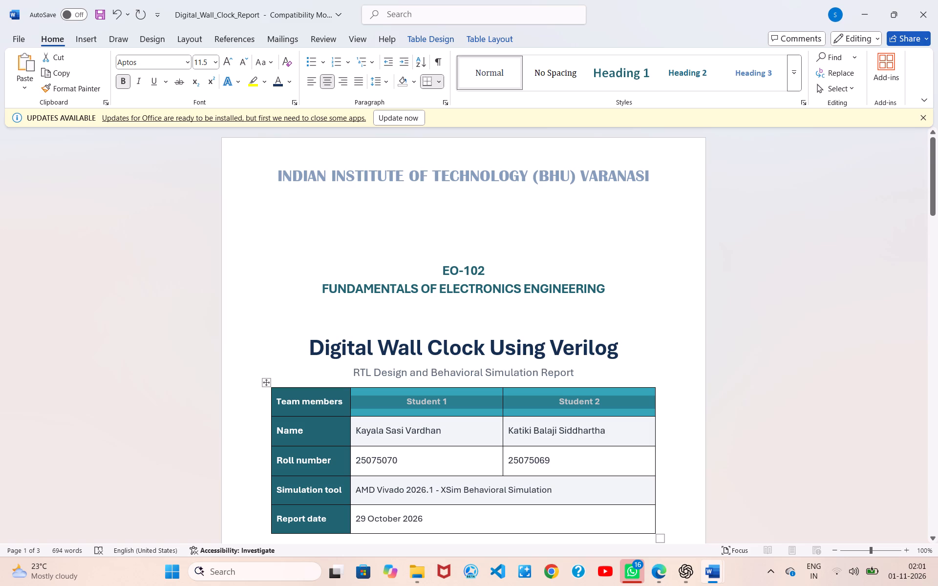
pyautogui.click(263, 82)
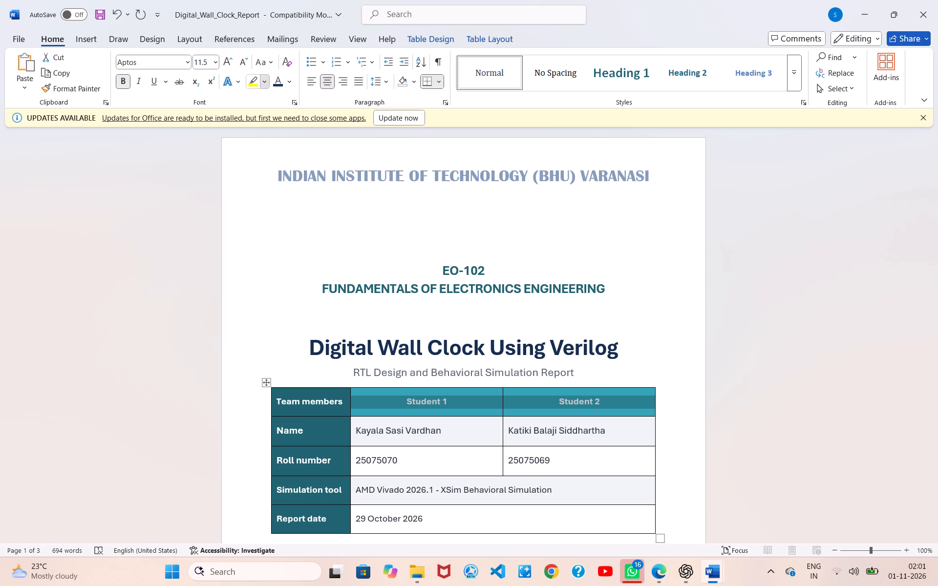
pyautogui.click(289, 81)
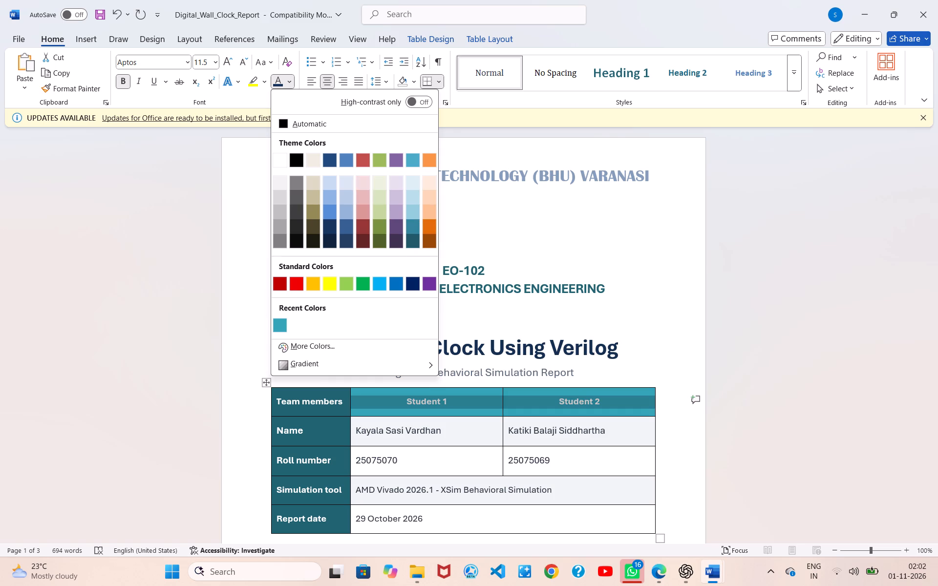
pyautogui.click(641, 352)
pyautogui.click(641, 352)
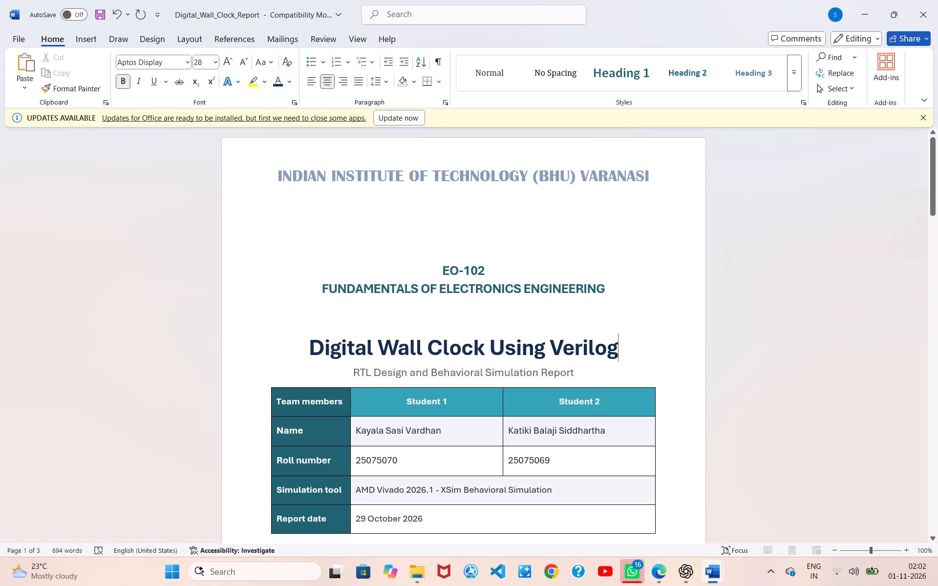
# Review the cover page and the top of page 2, checking how the institute header sits above the Introduction heading.
pyautogui.scroll(-2, 641, 352)
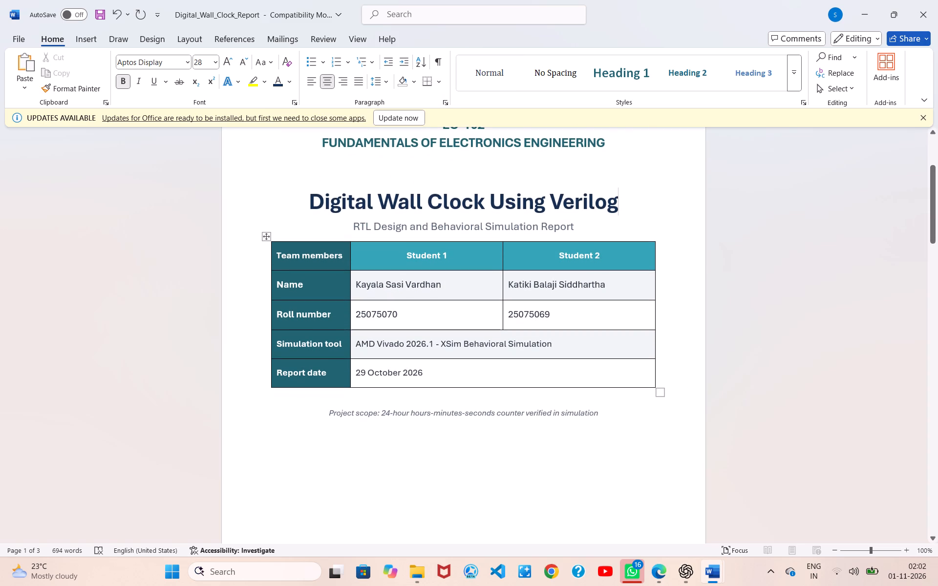
pyautogui.scroll(2, 641, 352)
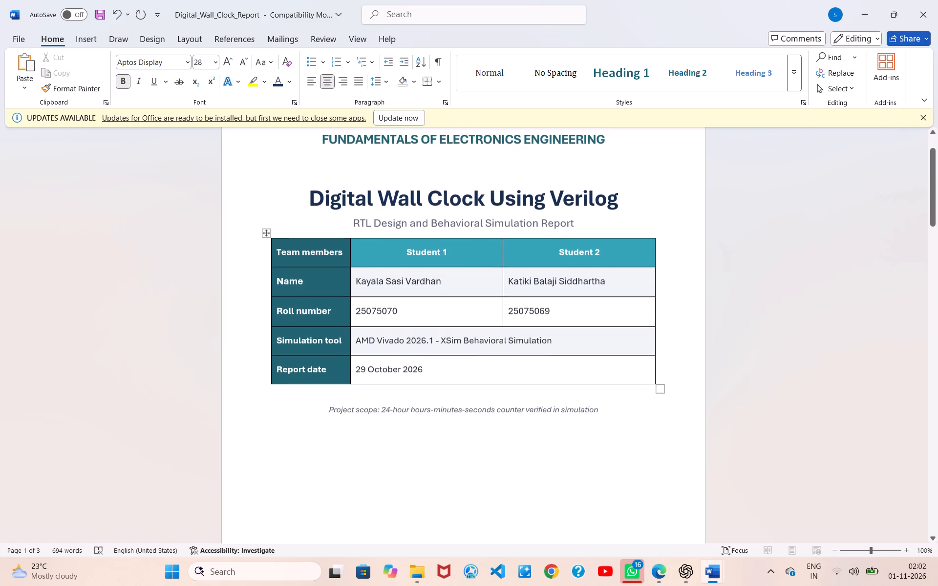
pyautogui.scroll(2, 641, 352)
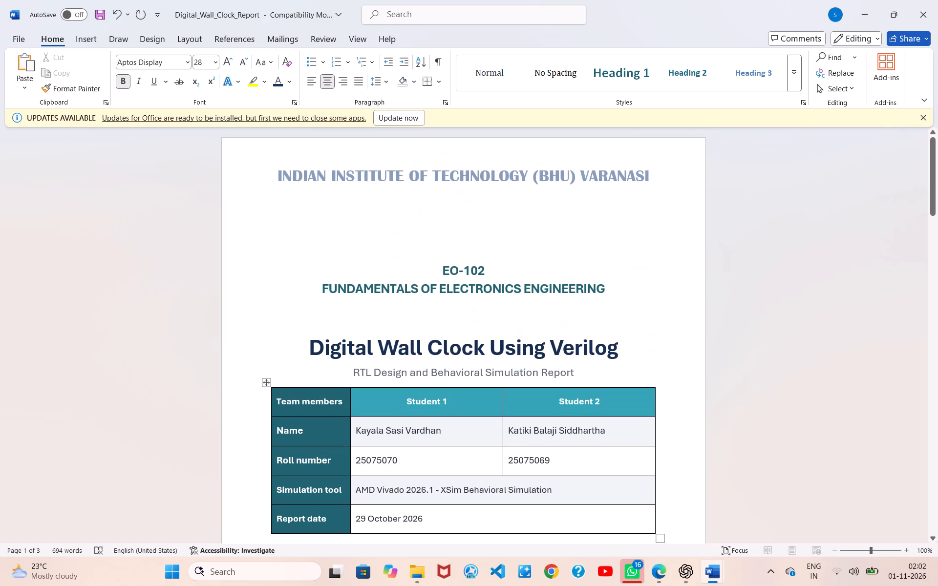
pyautogui.scroll(1, 641, 352)
pyautogui.click(622, 333)
pyautogui.scroll(-5, 642, 431)
pyautogui.hscroll(1, 642, 431)
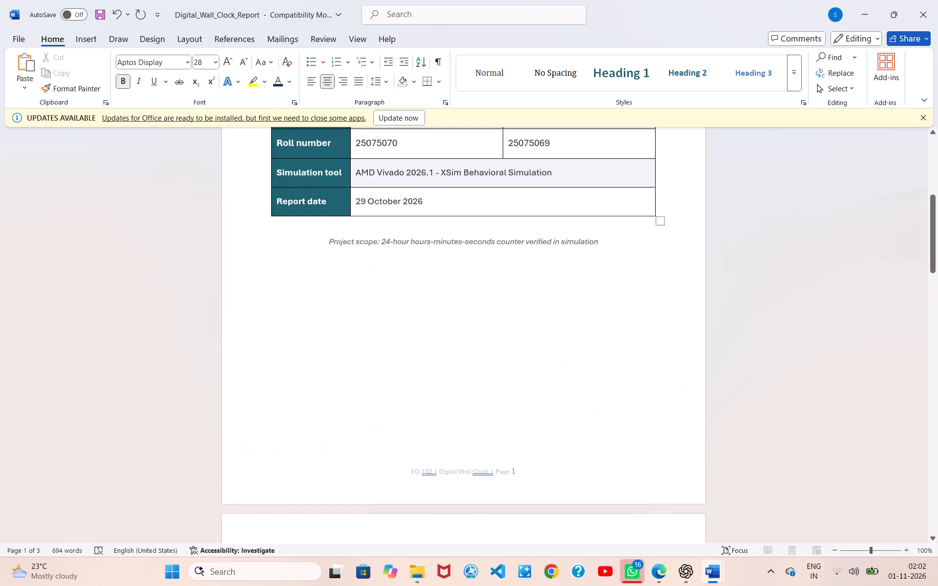
pyautogui.hscroll(1, 642, 431)
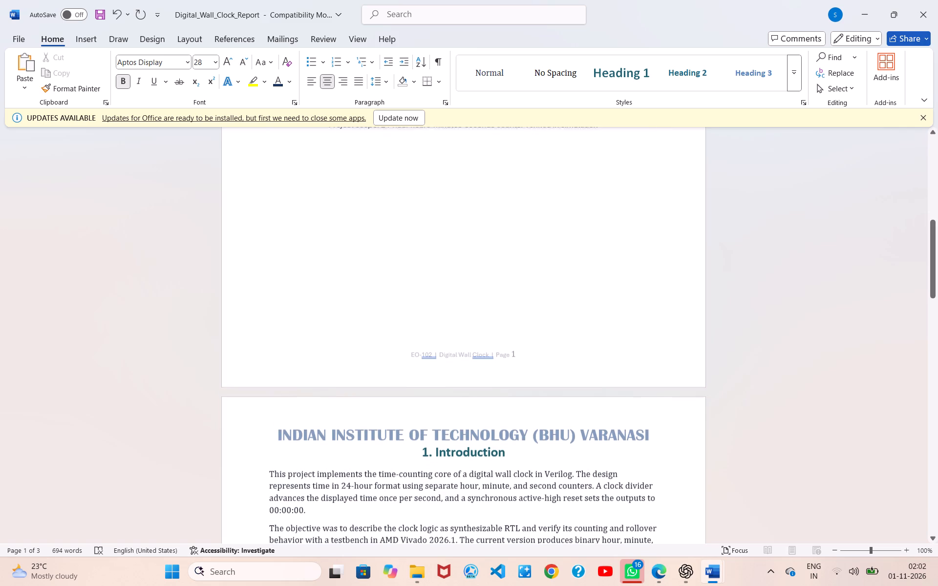
pyautogui.hscroll(1, 642, 431)
pyautogui.click(519, 449)
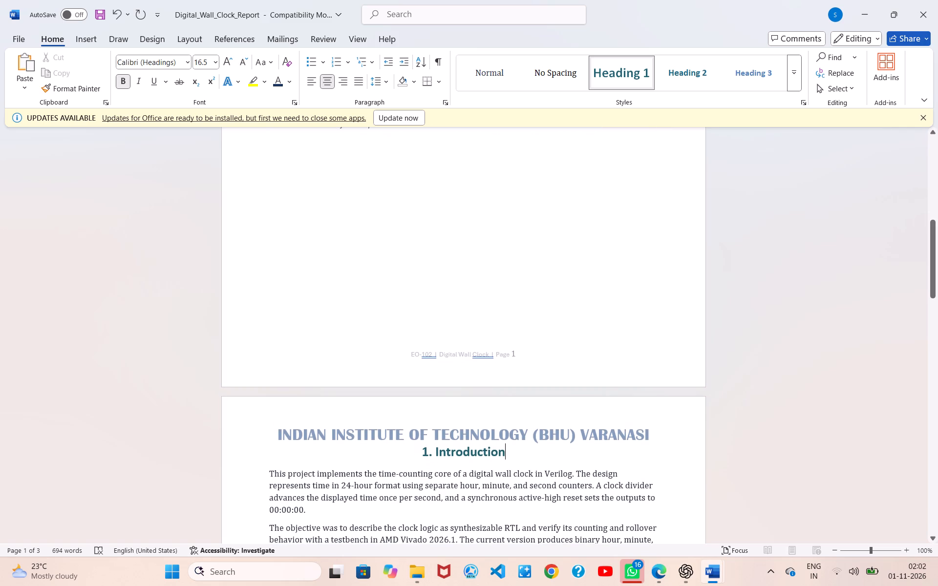
# Remove the institute name header from the report and return to the document body.
pyautogui.click(486, 432)
pyautogui.doubleClick(486, 432)
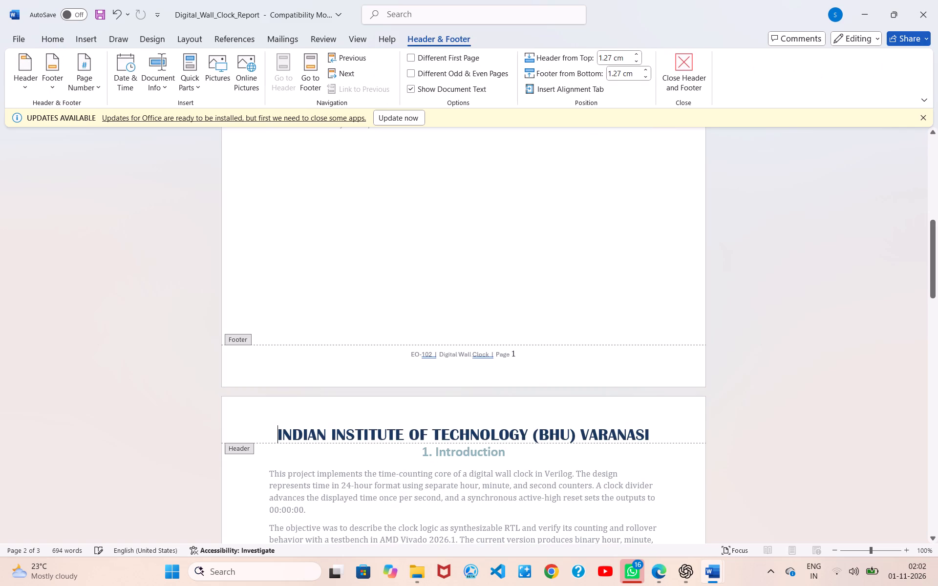
pyautogui.click(517, 448)
pyautogui.scroll(5, 517, 448)
pyautogui.scroll(-3, 517, 448)
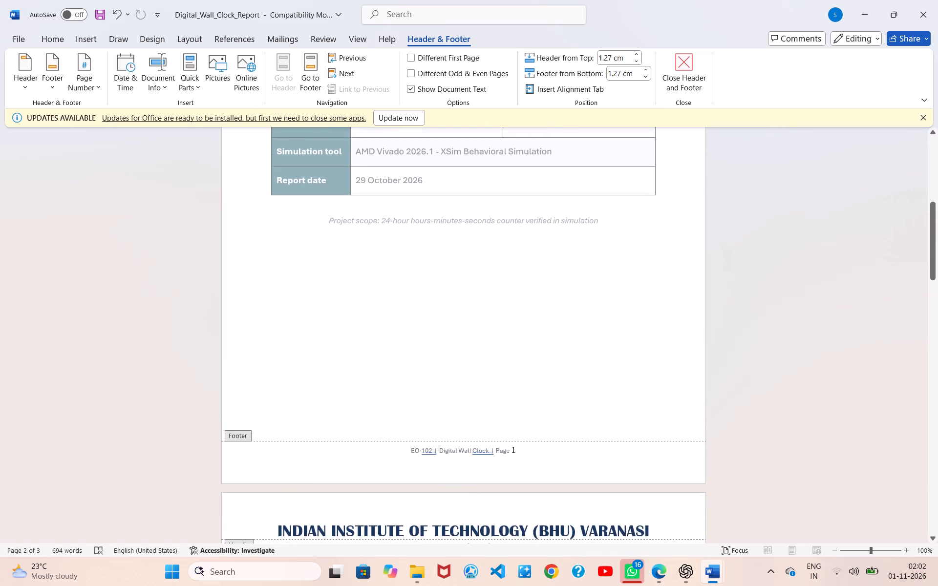
pyautogui.scroll(-1, 517, 448)
pyautogui.click(517, 448)
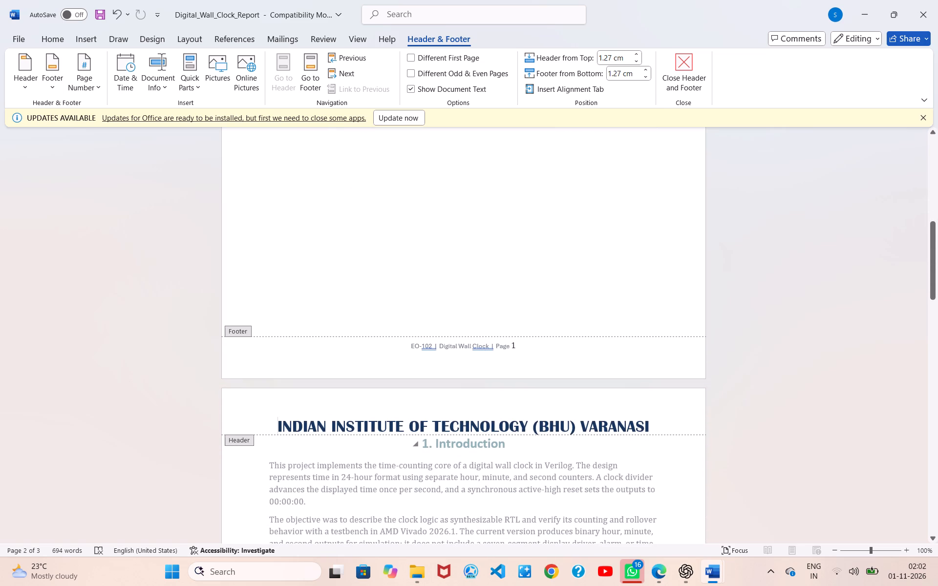
pyautogui.click(642, 387)
pyautogui.scroll(3, 642, 387)
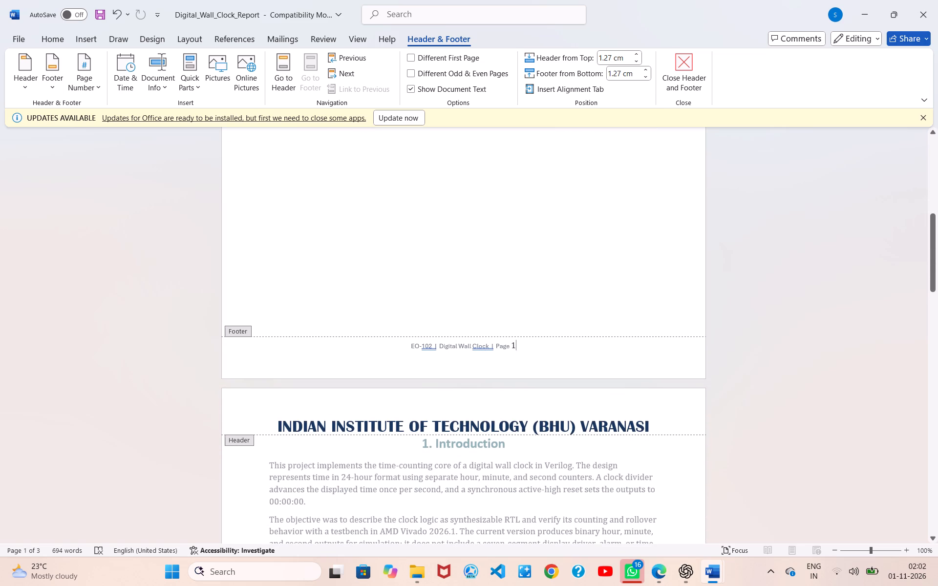
pyautogui.scroll(5, 642, 387)
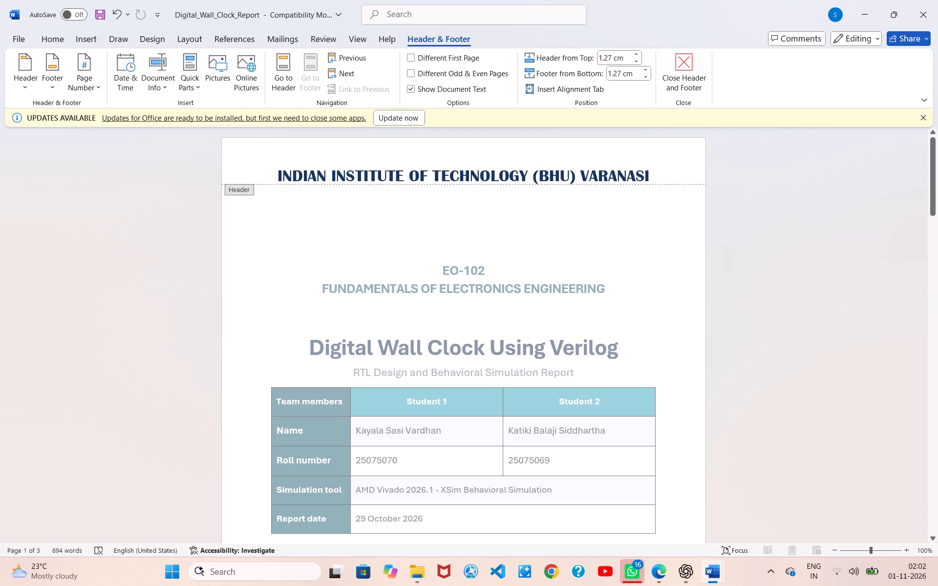
pyautogui.click(83, 40)
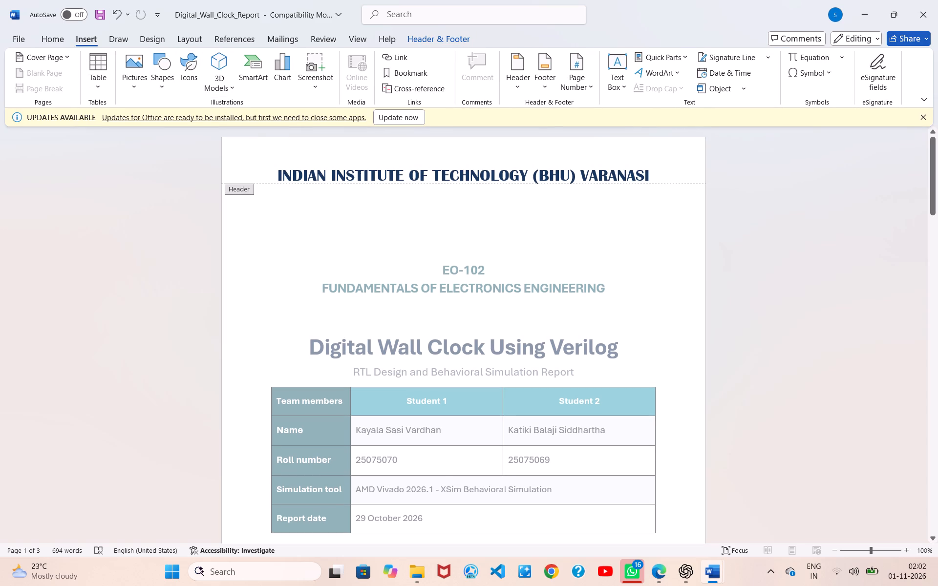
pyautogui.click(517, 86)
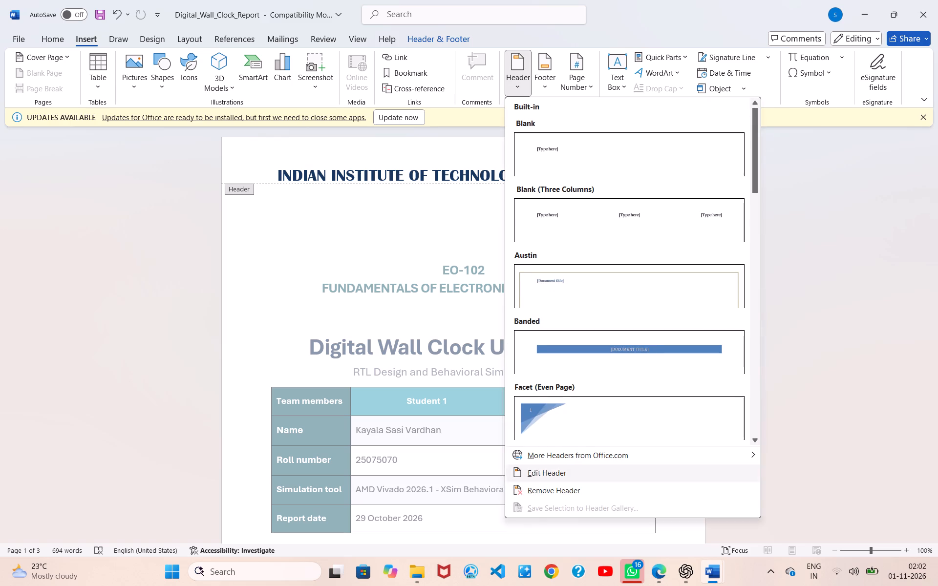
pyautogui.click(599, 491)
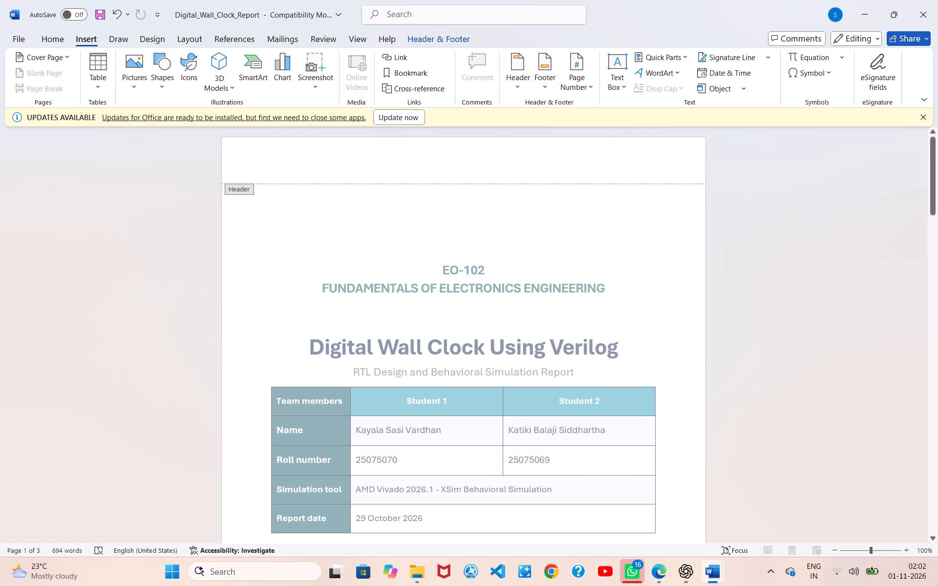
pyautogui.click(611, 289)
pyautogui.doubleClick(531, 287)
# Review all the report's pages, from the cover to the references, for their layout without the header.
pyautogui.scroll(-3, 577, 272)
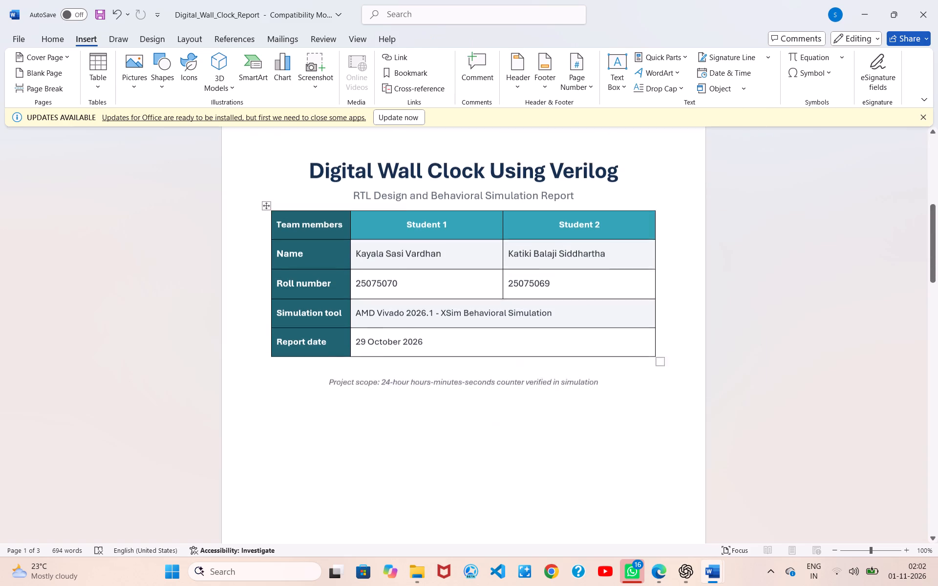
pyautogui.scroll(-5, 577, 272)
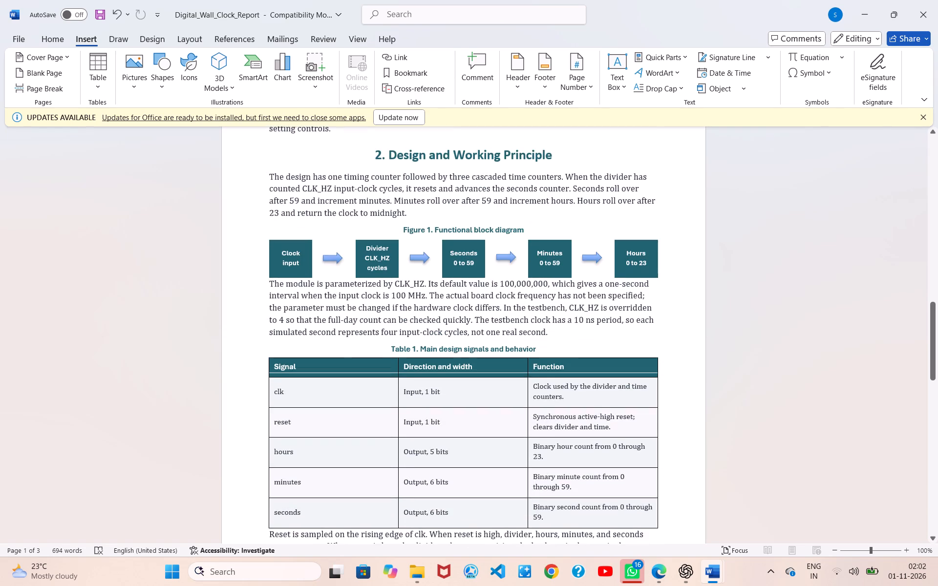
pyautogui.scroll(11, 577, 272)
pyautogui.scroll(-4, 577, 272)
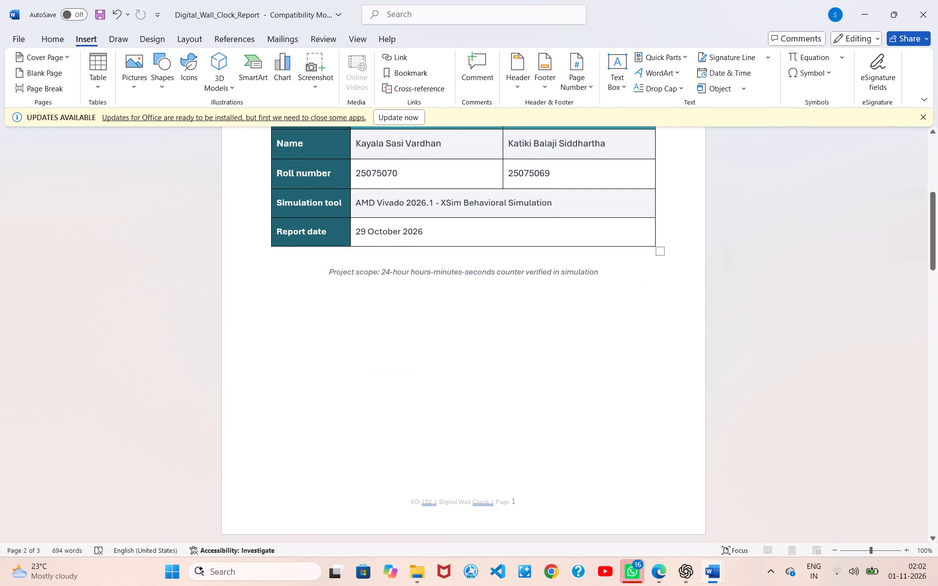
pyautogui.scroll(-12, 577, 272)
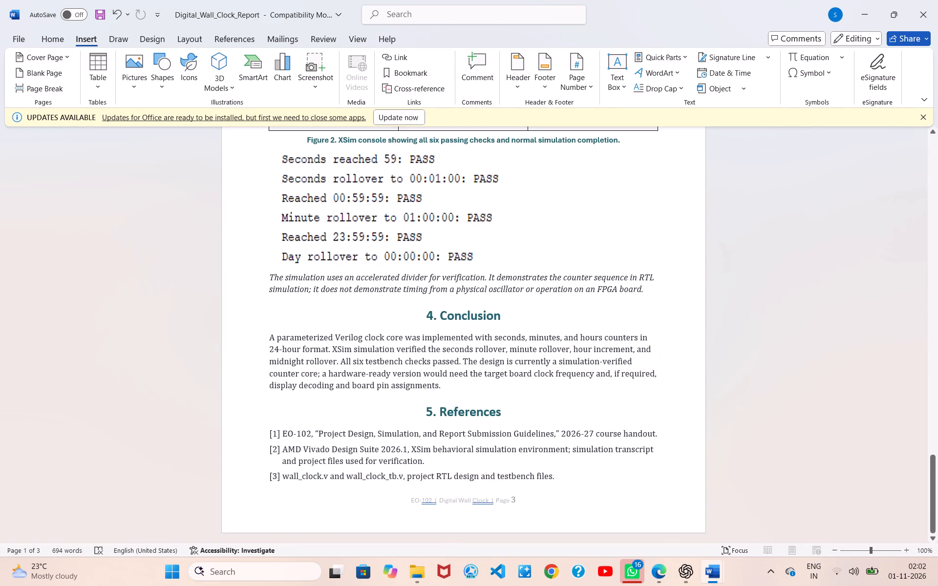
pyautogui.scroll(12, 577, 272)
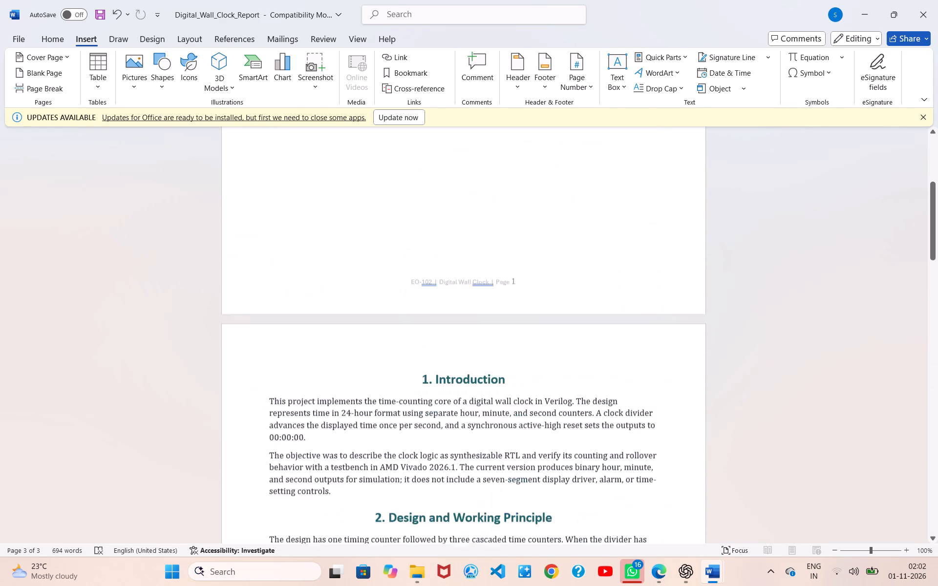
pyautogui.scroll(2, 577, 272)
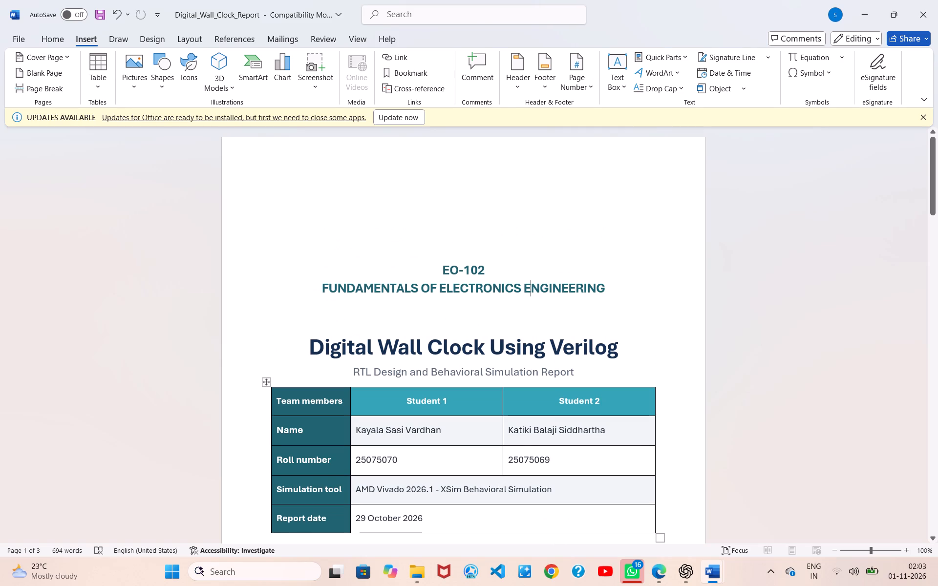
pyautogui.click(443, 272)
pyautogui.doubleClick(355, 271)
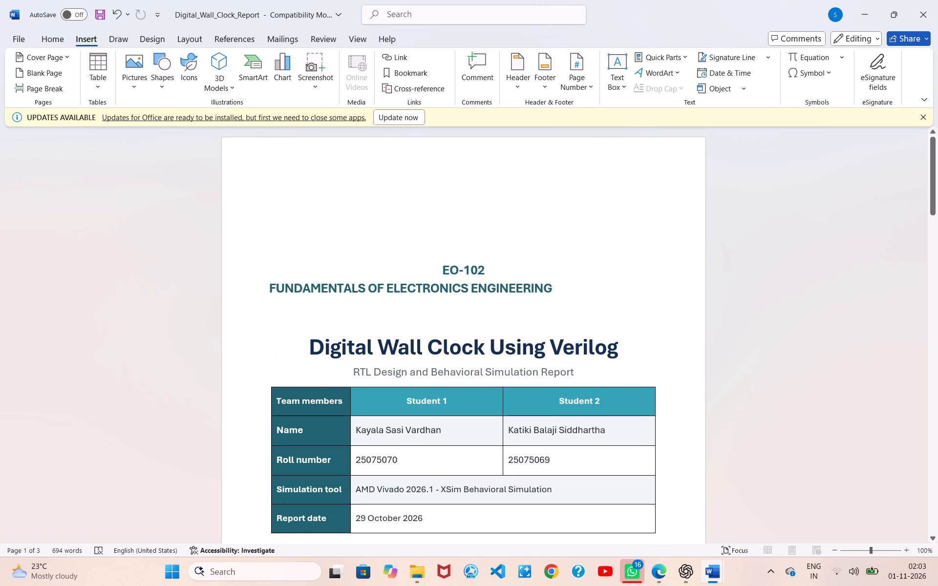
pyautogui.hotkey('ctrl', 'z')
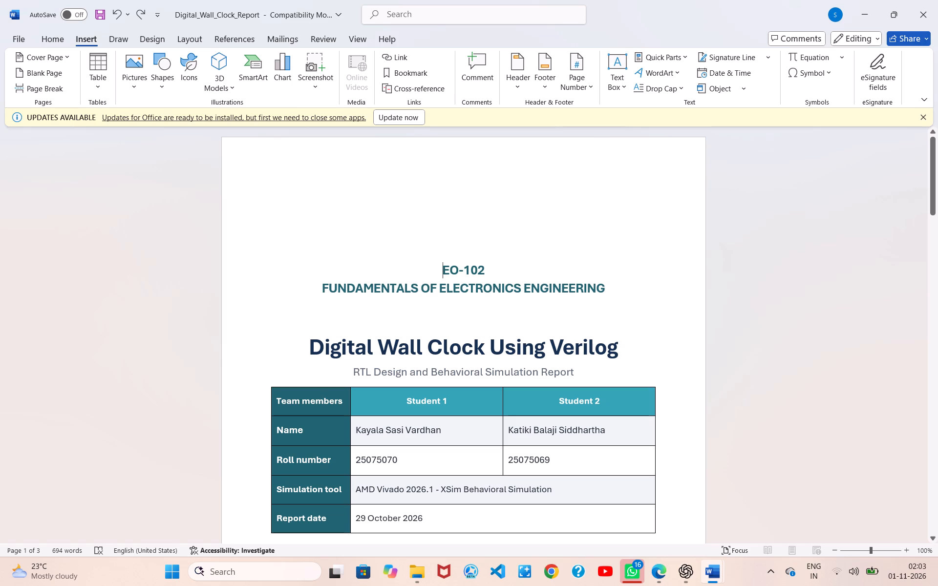
# Insert the placeholder text "jknjhbj,hbh" before EO-102 on the cover page, followed by three line breaks.
pyautogui.click(295, 251)
pyautogui.press('Up')
pyautogui.press('Up')
pyautogui.write('jknjhbj,hbh')
pyautogui.press('Return')
pyautogui.press('Return')
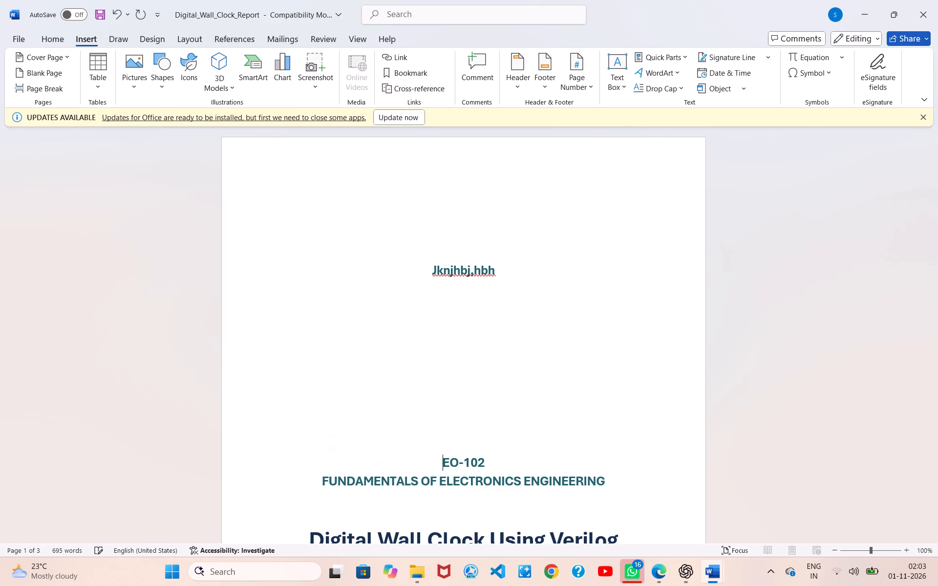
pyautogui.scroll(-4, 504, 284)
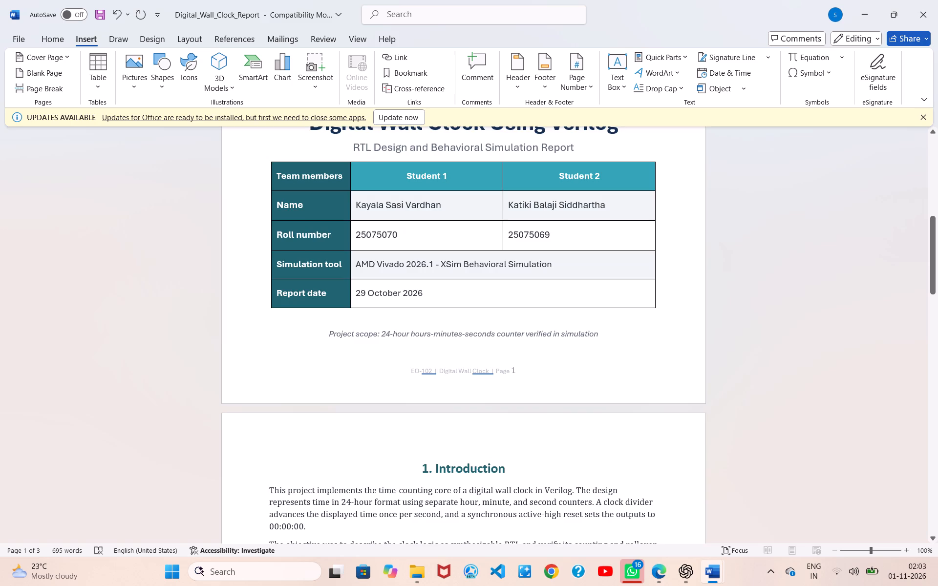
pyautogui.press('Return')
pyautogui.scroll(2, 504, 284)
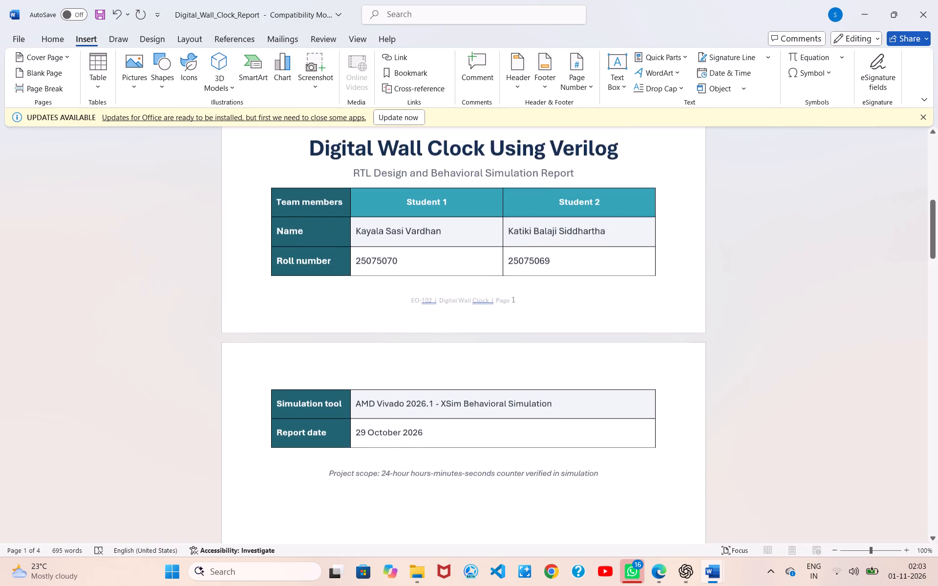
pyautogui.scroll(5, 504, 284)
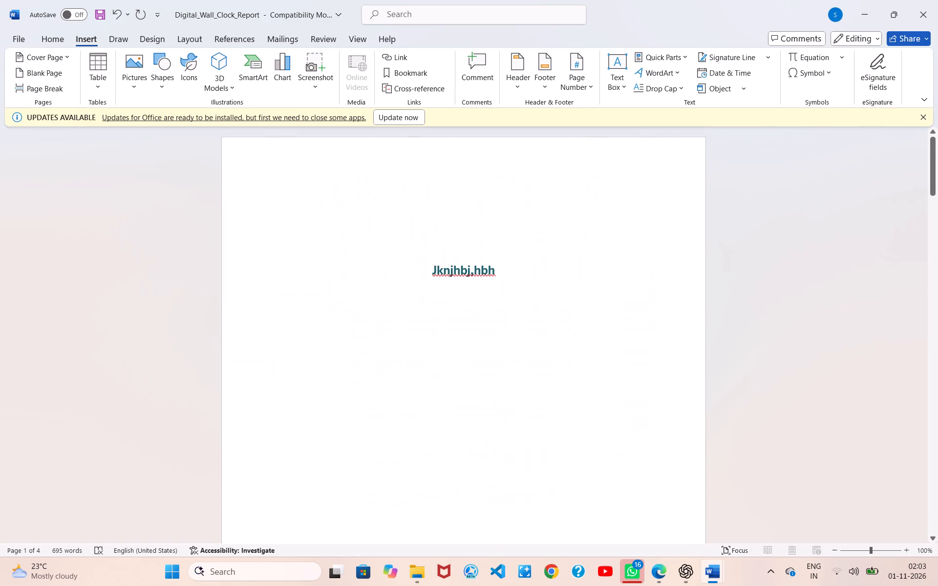
# Delete the placeholder text "Jknjhbj,hbh" and its line breaks before EO-102 on the cover page.
pyautogui.press('BackSpace')
pyautogui.press('BackSpace')
pyautogui.press('BackSpace')
pyautogui.press('BackSpace')
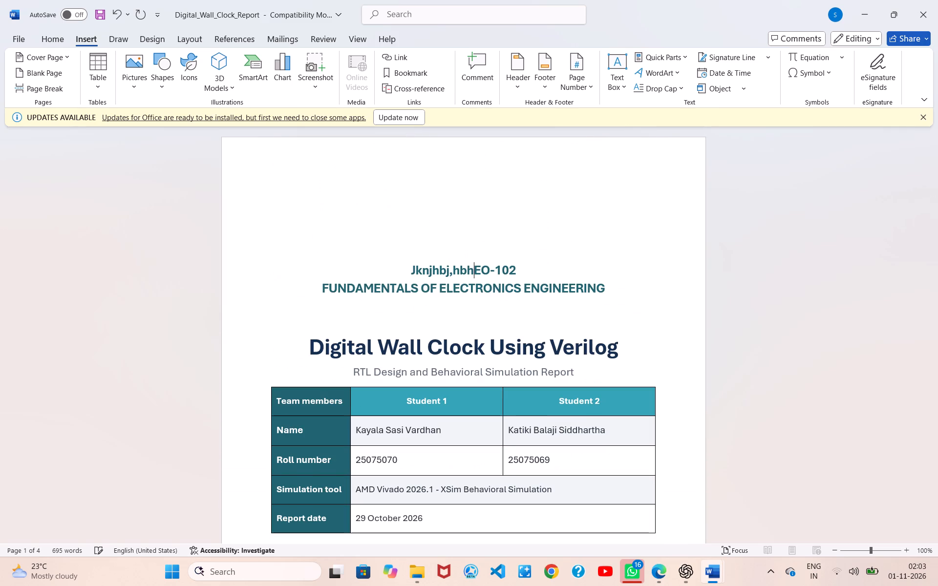
pyautogui.press('BackSpace')
pyautogui.press('BackSpace')
pyautogui.press('BackSpace')
pyautogui.press('BackSpace')
pyautogui.press('BackSpace')
pyautogui.press('BackSpace')
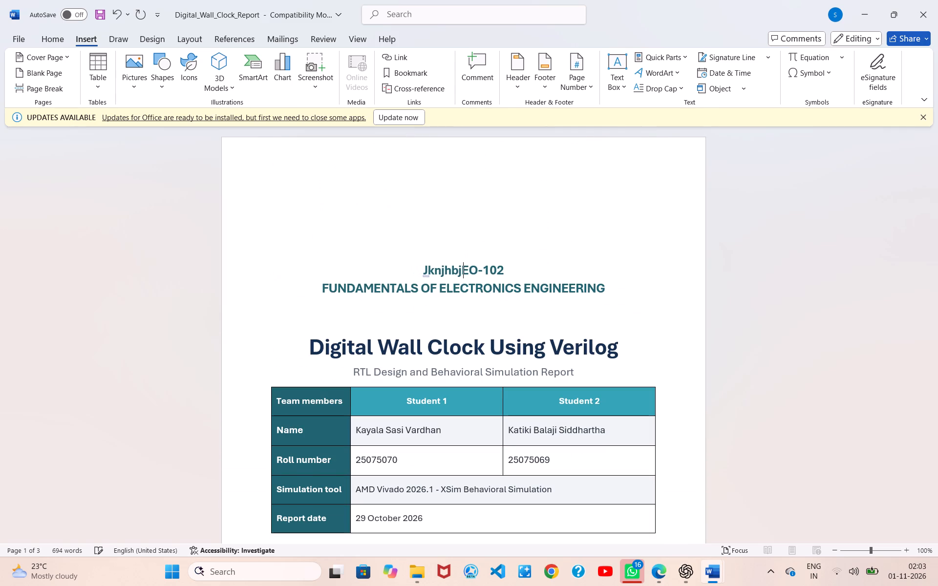
pyautogui.press('BackSpace')
pyautogui.press('BackSpace')
pyautogui.press('BackSpace')
pyautogui.press('BackSpace')
pyautogui.press('BackSpace')
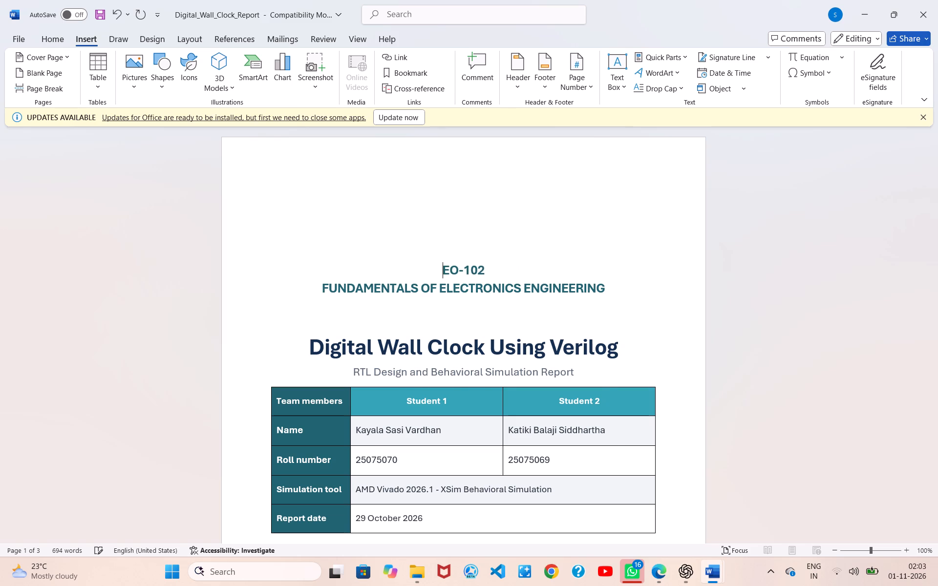
# Add an empty paragraph above EO-102 on the cover page and check the spacing of the cover layout.
pyautogui.press('Return')
pyautogui.press('Up')
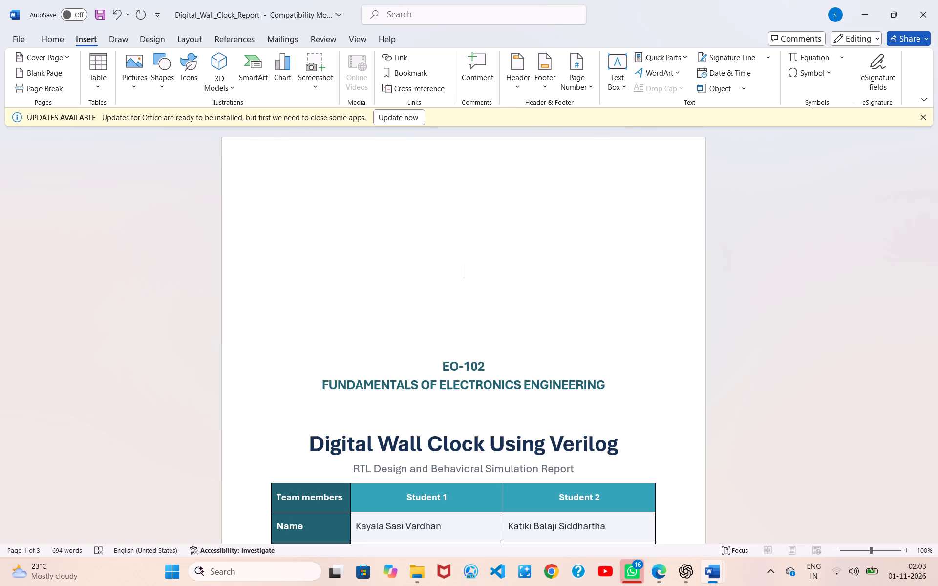
pyautogui.scroll(-7, 504, 284)
pyautogui.scroll(8, 504, 284)
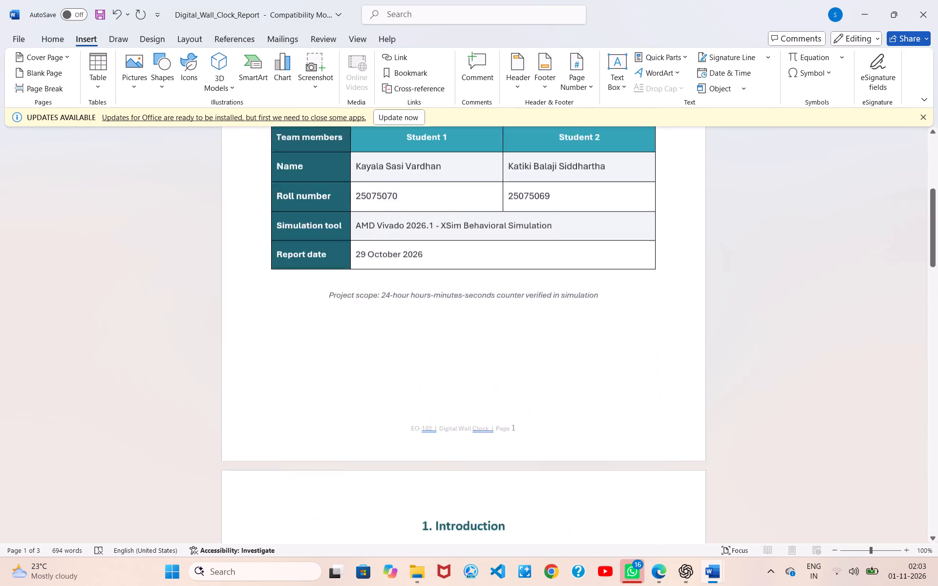
pyautogui.scroll(7, 504, 284)
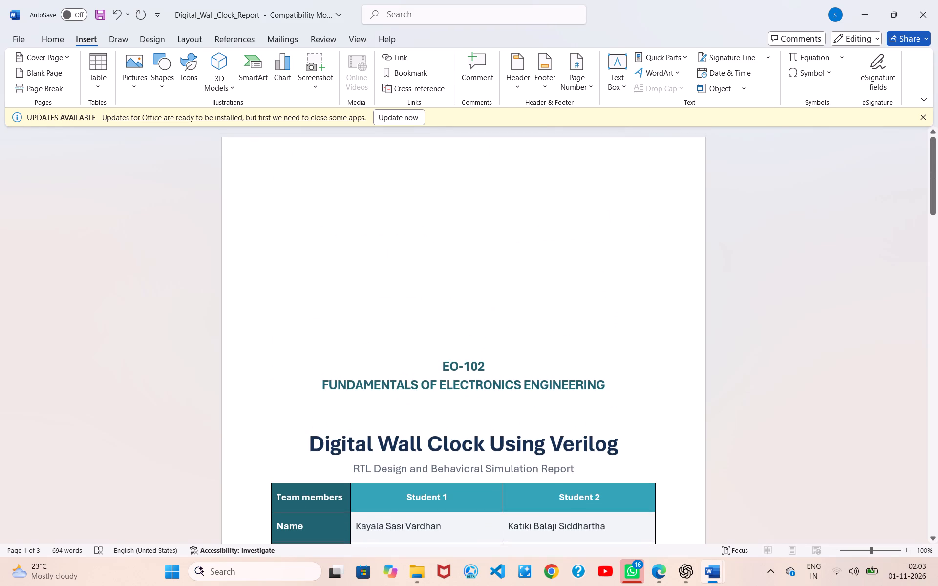
# Enter the title "INDIAN INSTITUTE OF TECHNOLOGY (BHU) VARANASI" in the empty paragraph above EO-102.
pyautogui.hotkey('shift', 'i')
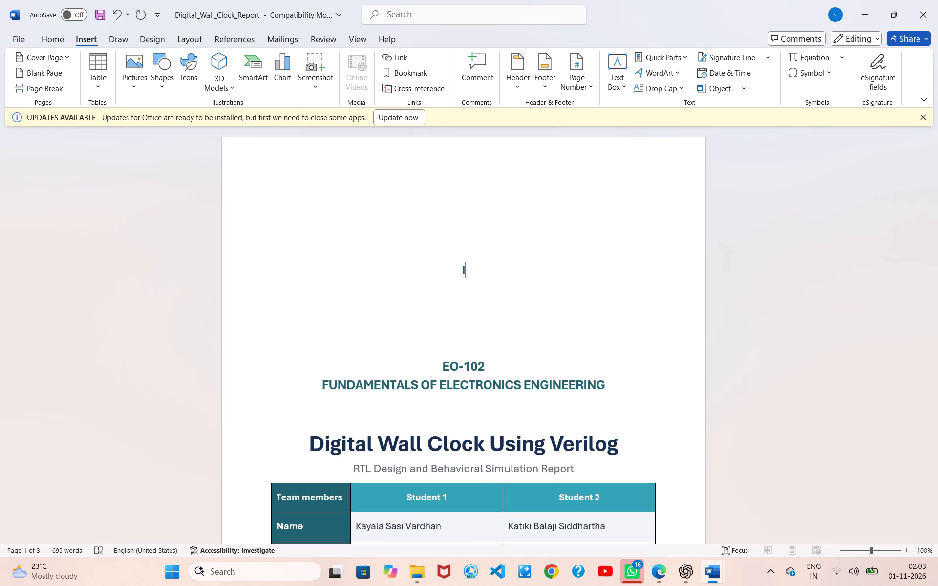
pyautogui.press('n')
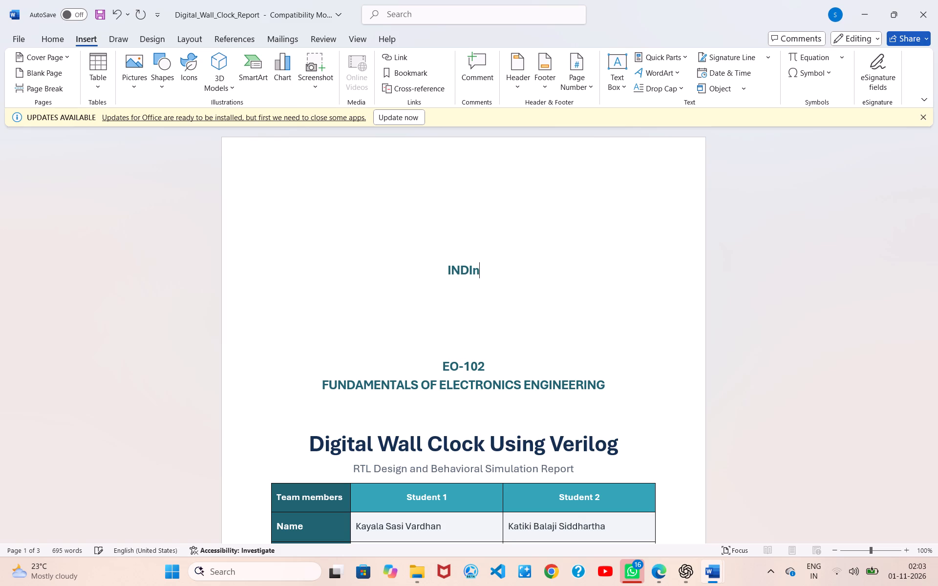
pyautogui.press('BackSpace')
pyautogui.write('an')
pyautogui.press('space')
pyautogui.press('BackSpace')
pyautogui.press('BackSpace')
pyautogui.write('AN')
pyautogui.press('space')
pyautogui.write('INSTITUTE')
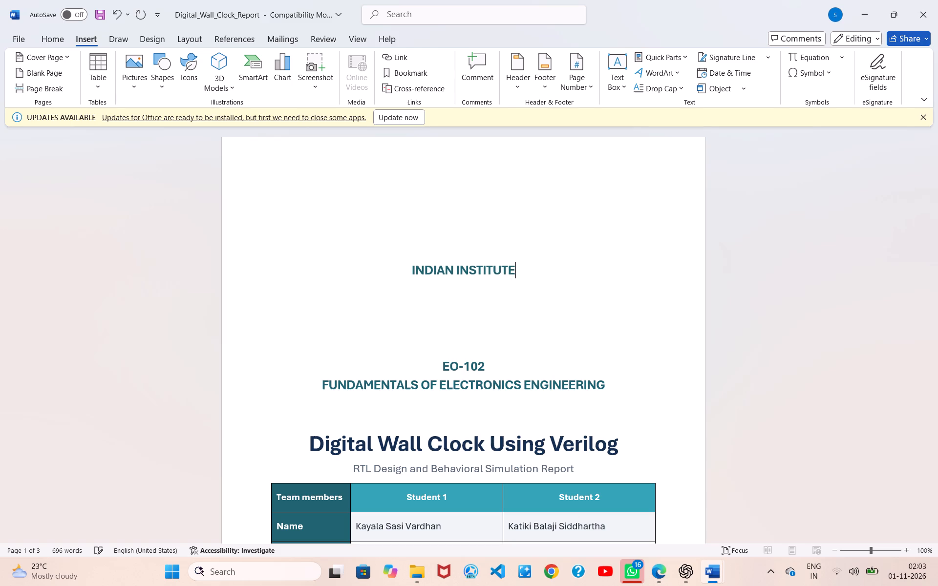
pyautogui.press('space')
pyautogui.write('OF')
pyautogui.press('space')
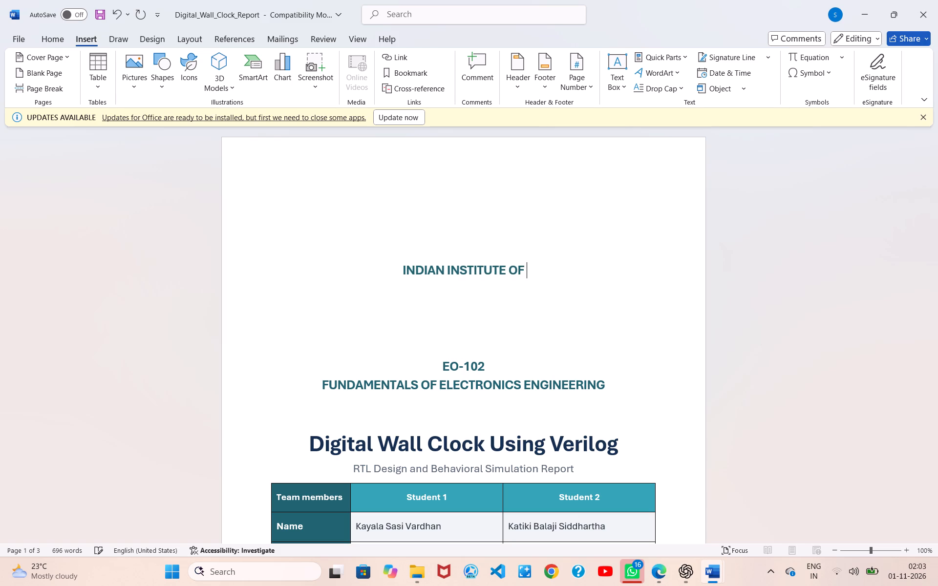
pyautogui.write('TECHNOLOGY')
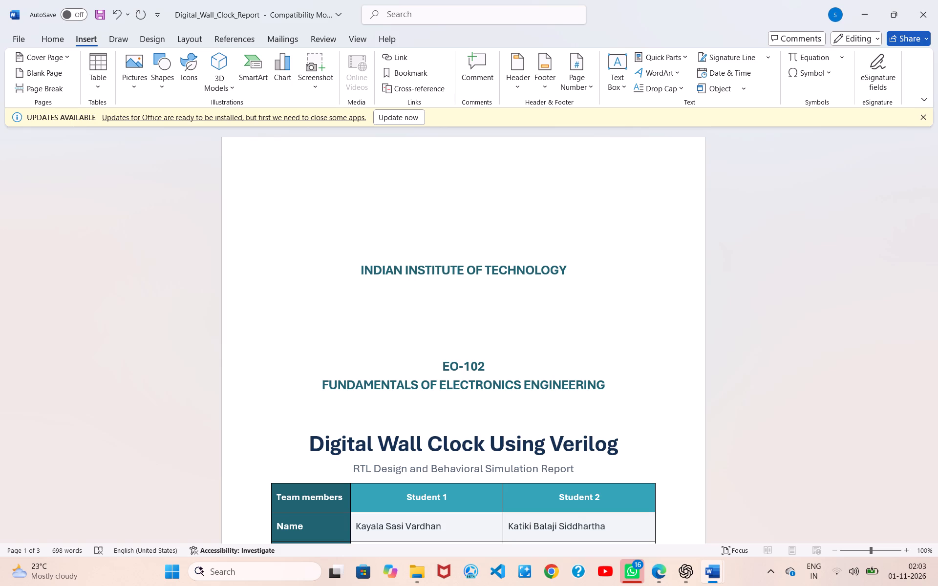
pyautogui.press('space')
pyautogui.write('()')
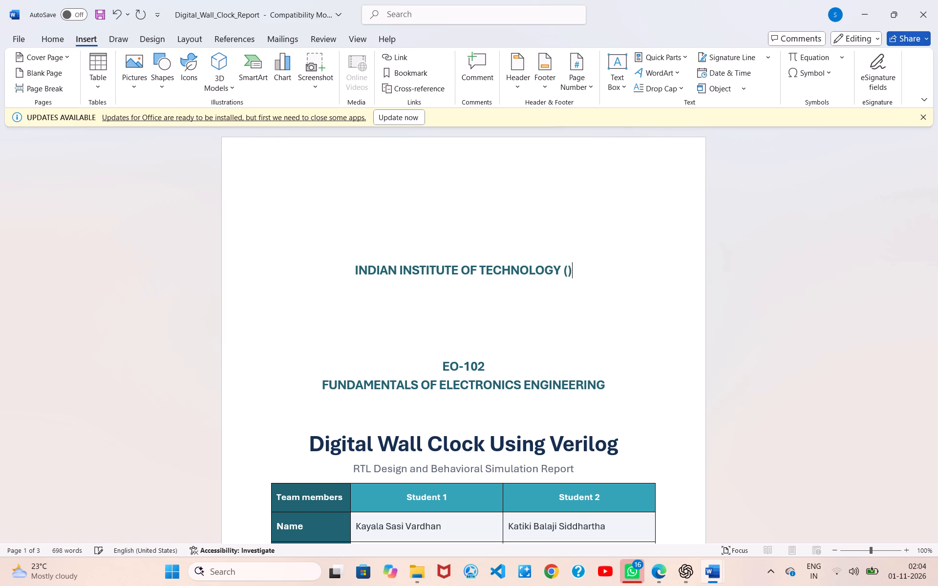
pyautogui.press('Left')
pyautogui.write('BHU')
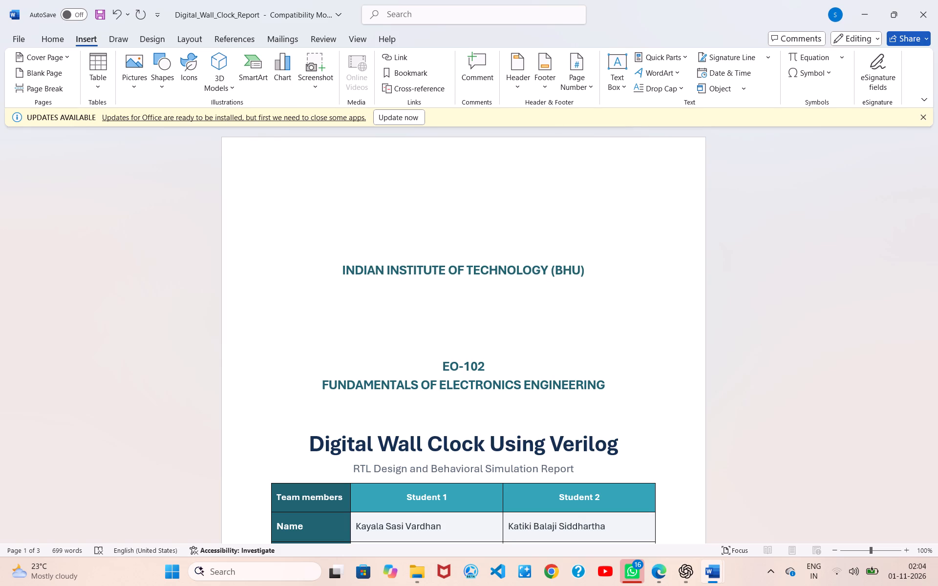
pyautogui.press('Right')
pyautogui.press('space')
pyautogui.write('VARANASI')
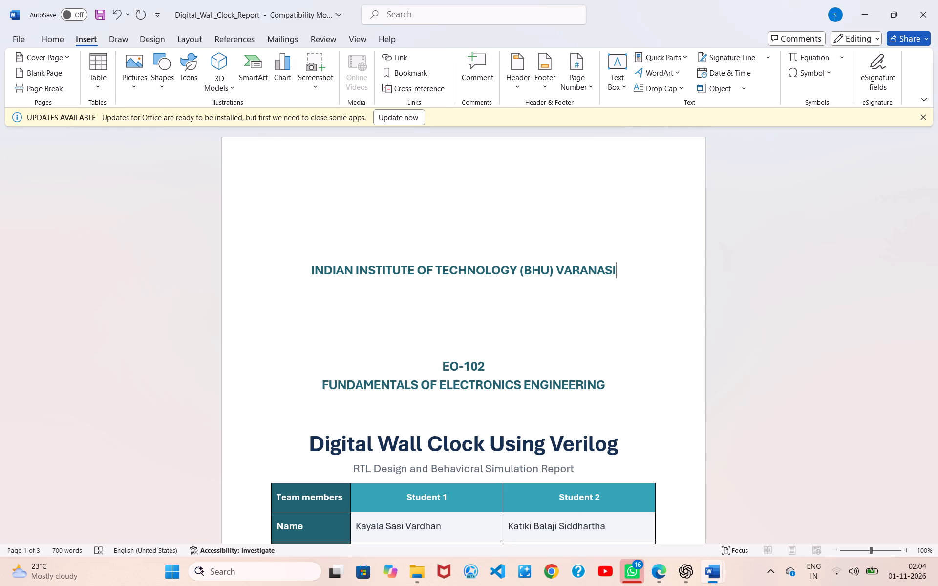
# Format the institute title above EO-102 with font size 20 and the dark blue theme color.
pyautogui.hotkey('shift', 'Up')
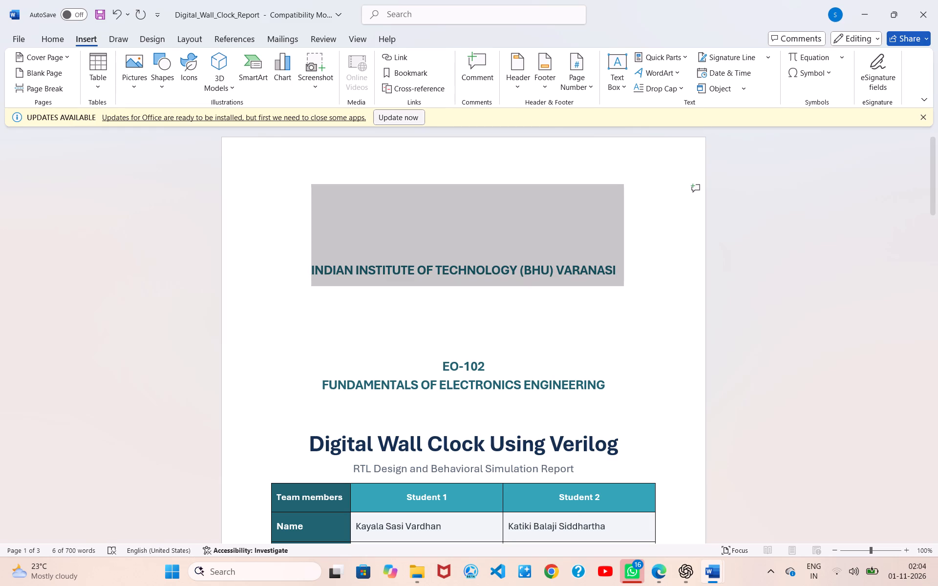
pyautogui.click(56, 39)
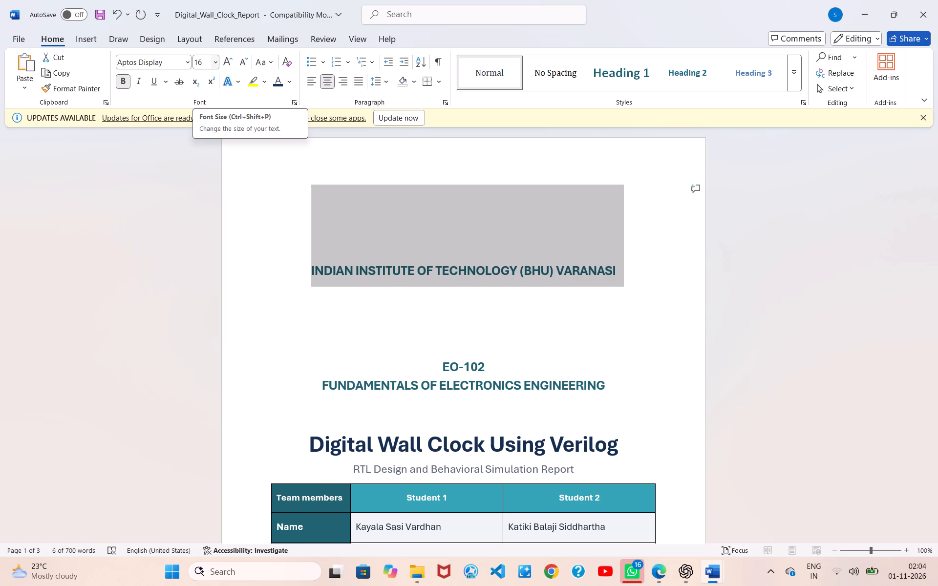
pyautogui.click(214, 64)
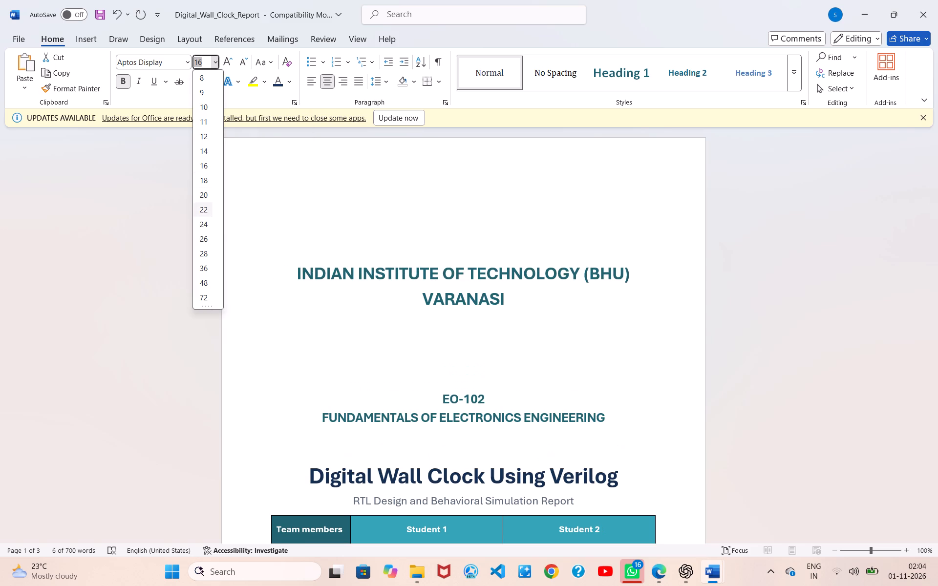
pyautogui.click(204, 199)
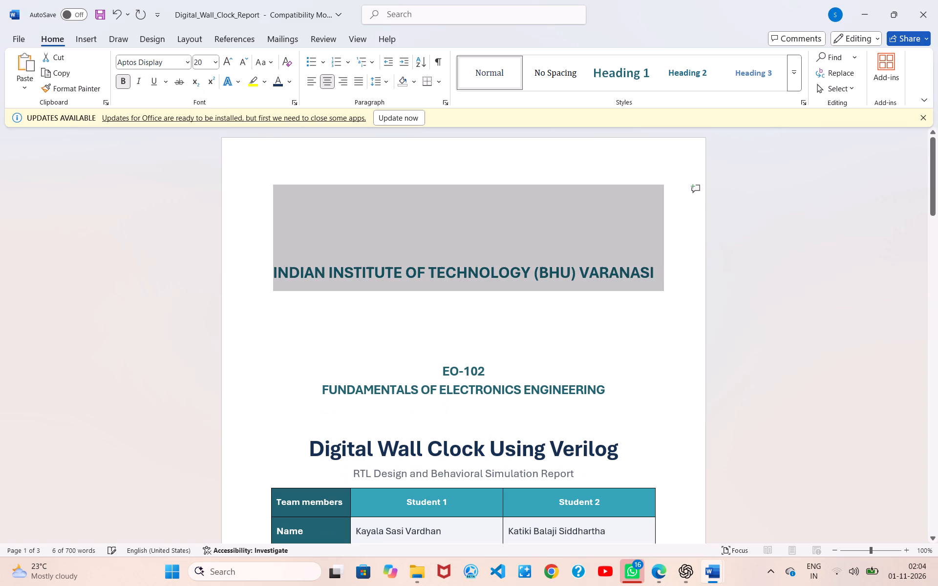
pyautogui.click(289, 78)
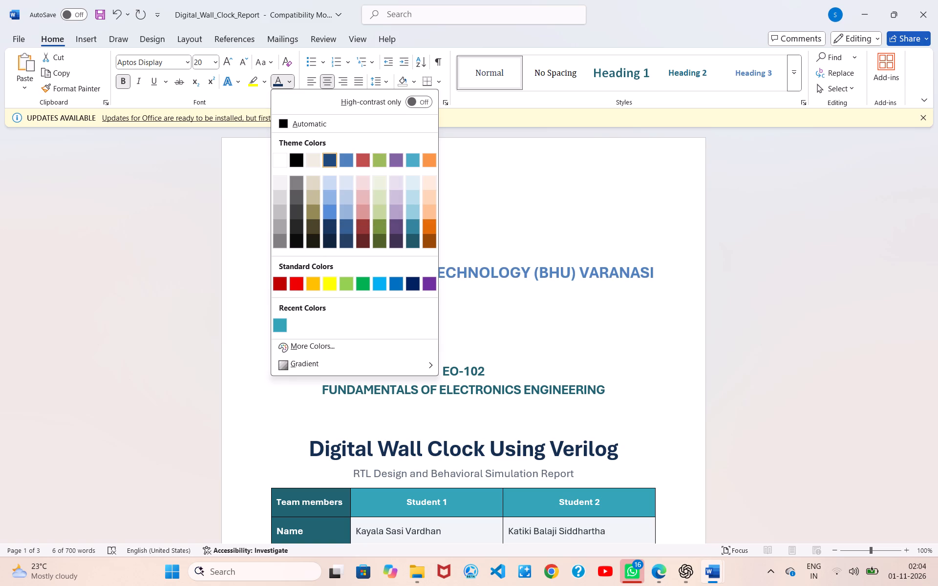
pyautogui.click(331, 160)
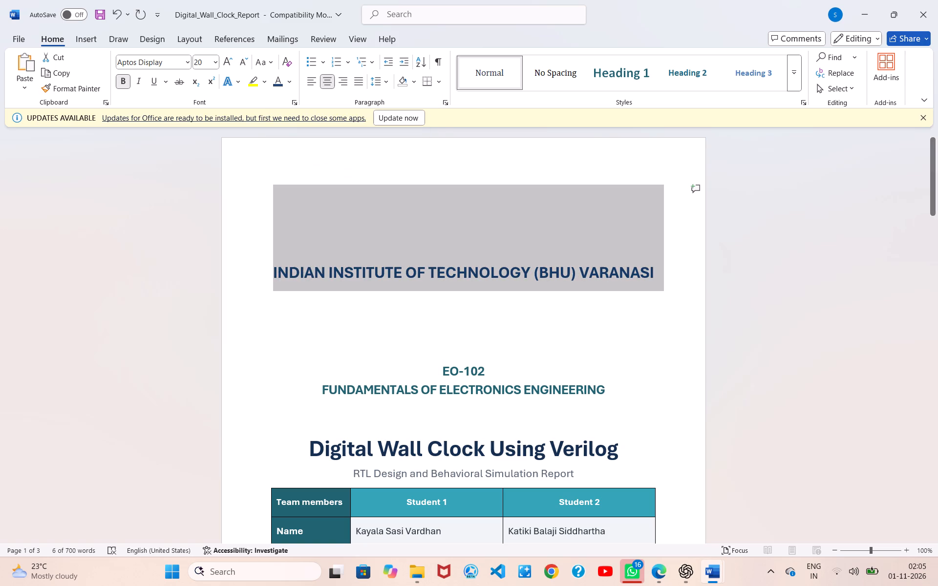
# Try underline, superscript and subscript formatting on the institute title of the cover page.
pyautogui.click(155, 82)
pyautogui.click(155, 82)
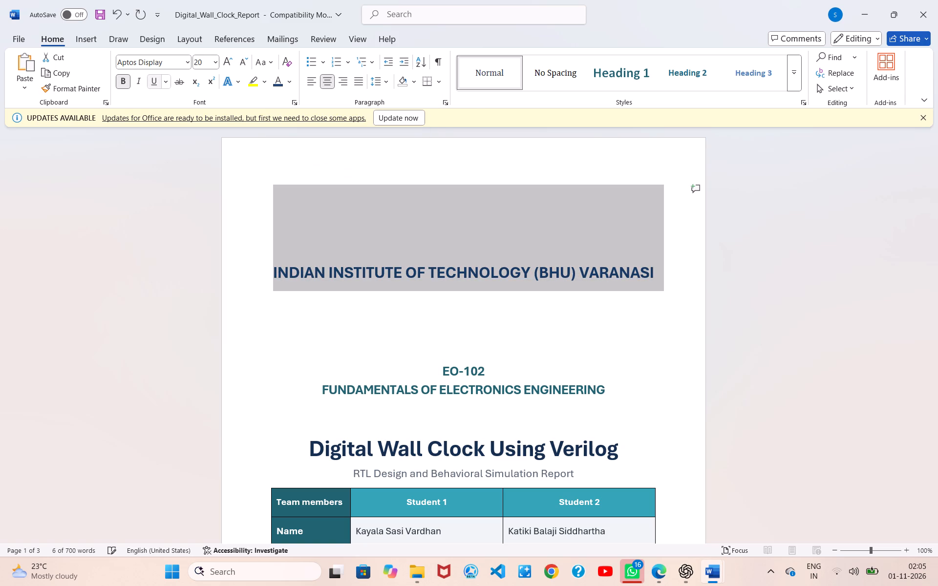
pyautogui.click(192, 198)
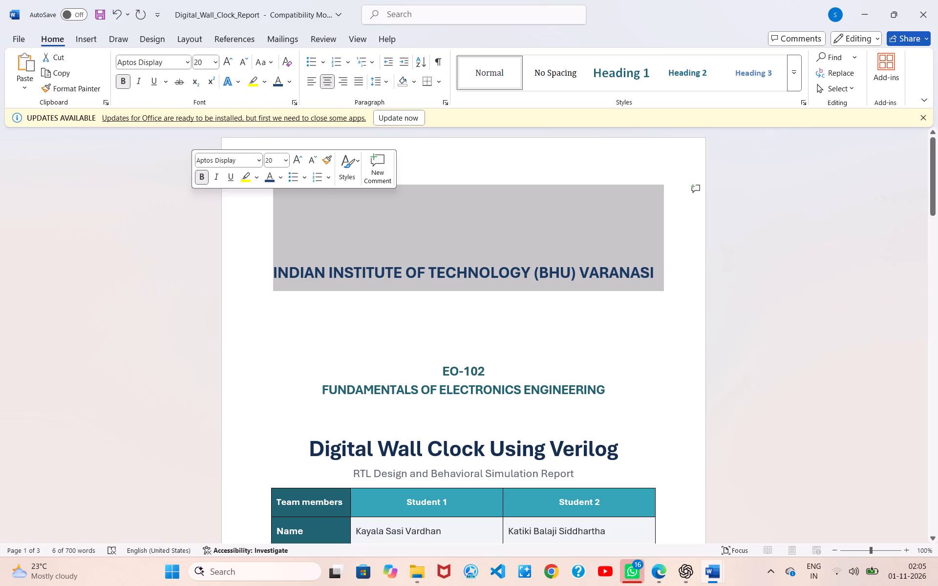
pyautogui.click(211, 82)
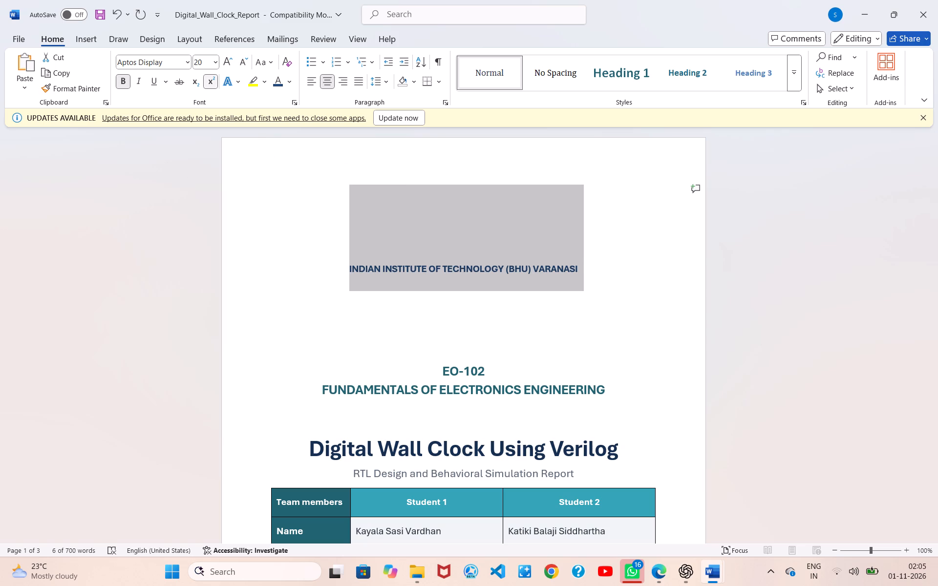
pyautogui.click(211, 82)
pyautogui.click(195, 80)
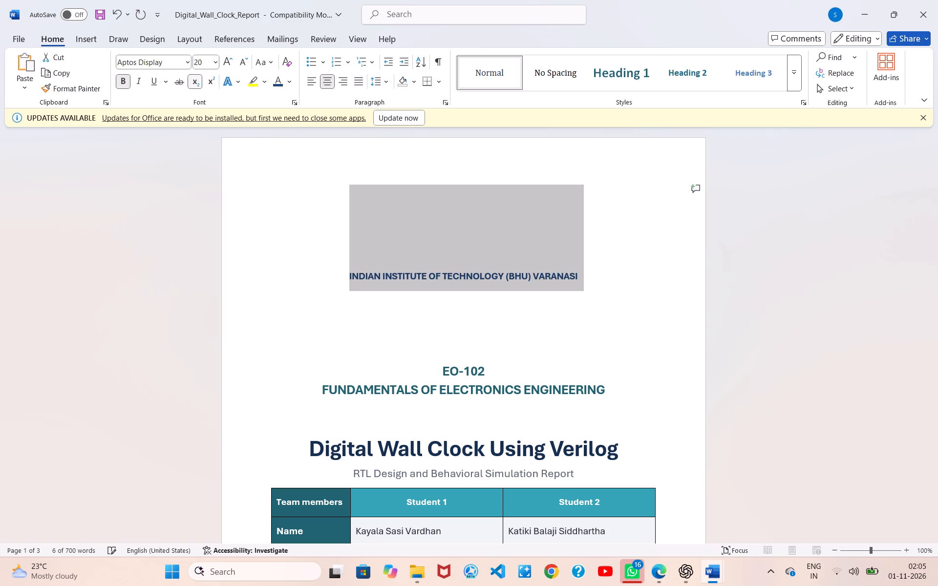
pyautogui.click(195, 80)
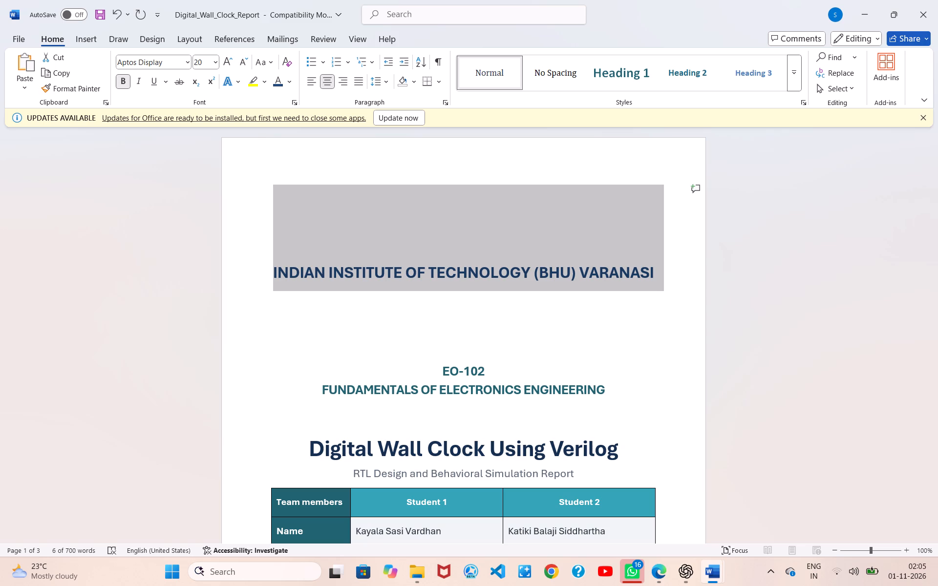
# Review the rest of the cover page and page 2, from the Introduction to the signals table, for layout.
pyautogui.scroll(-2, 334, 260)
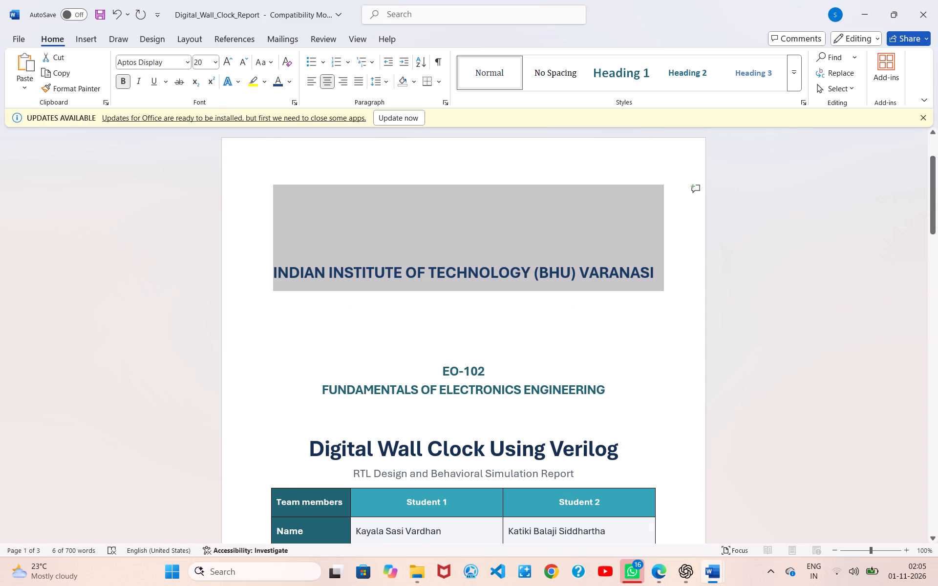
pyautogui.scroll(-6, 334, 260)
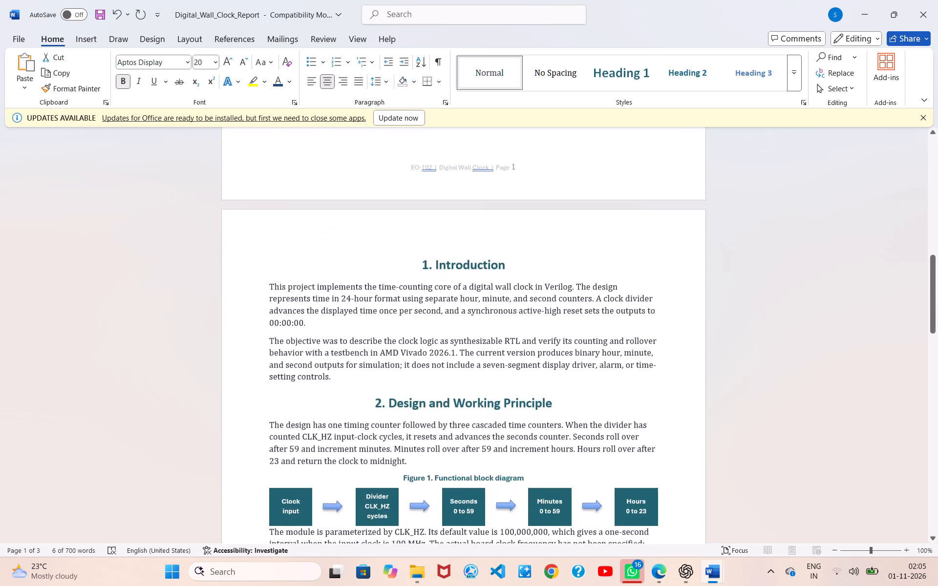
pyautogui.scroll(-2, 334, 260)
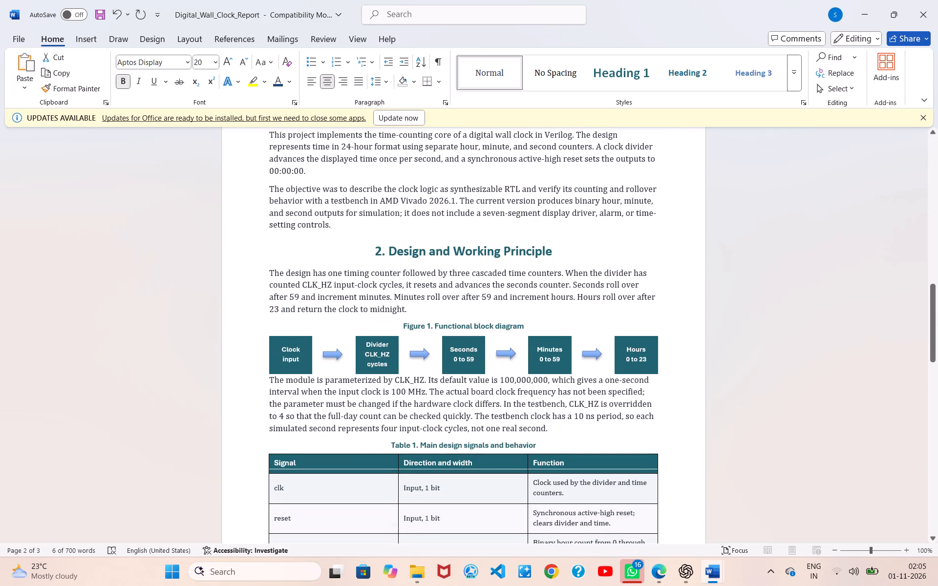
pyautogui.scroll(-1, 334, 260)
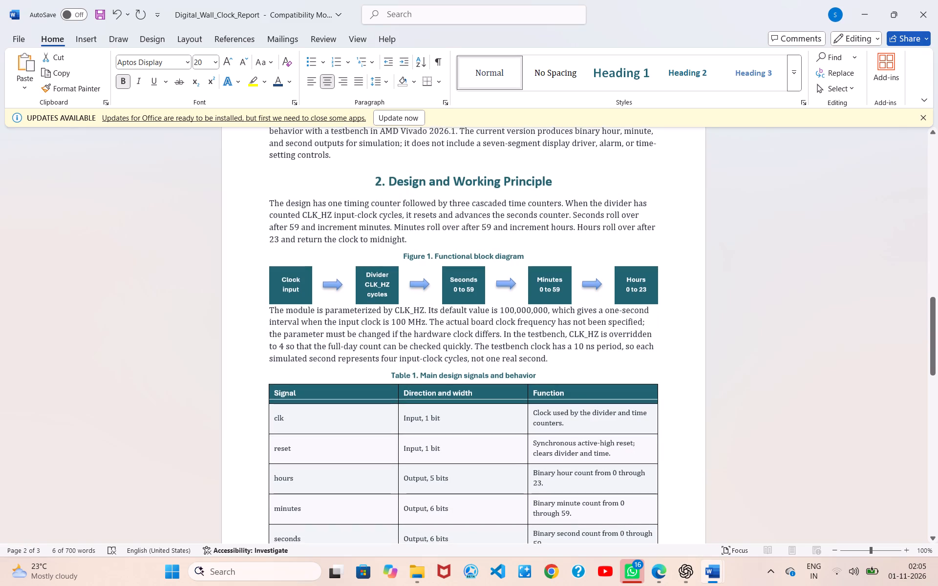
pyautogui.scroll(-2, 334, 260)
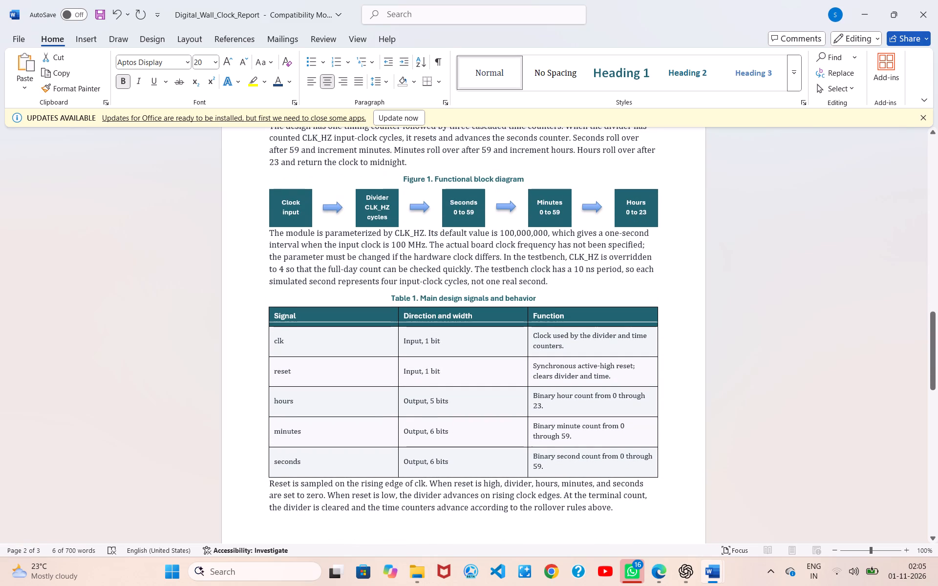
pyautogui.scroll(-1, 334, 260)
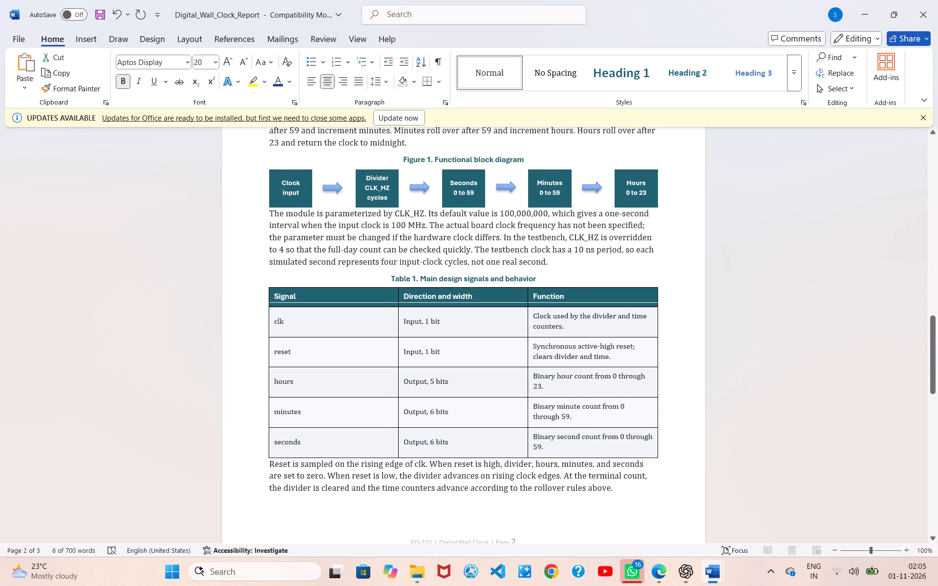
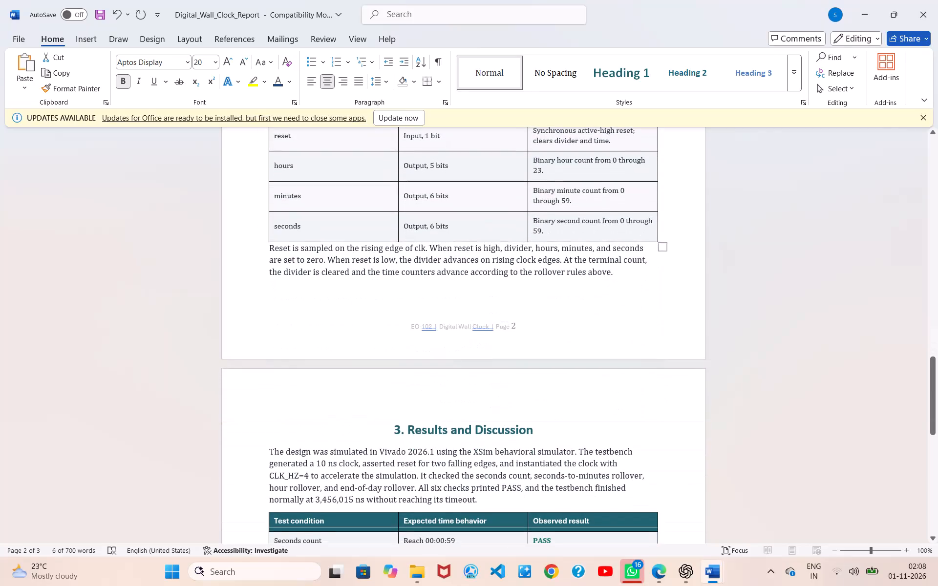
# Review the report from the signals table on page 2 through Results, Conclusion and References, and the cover page, for layout.
pyautogui.scroll(-2, 361, 451)
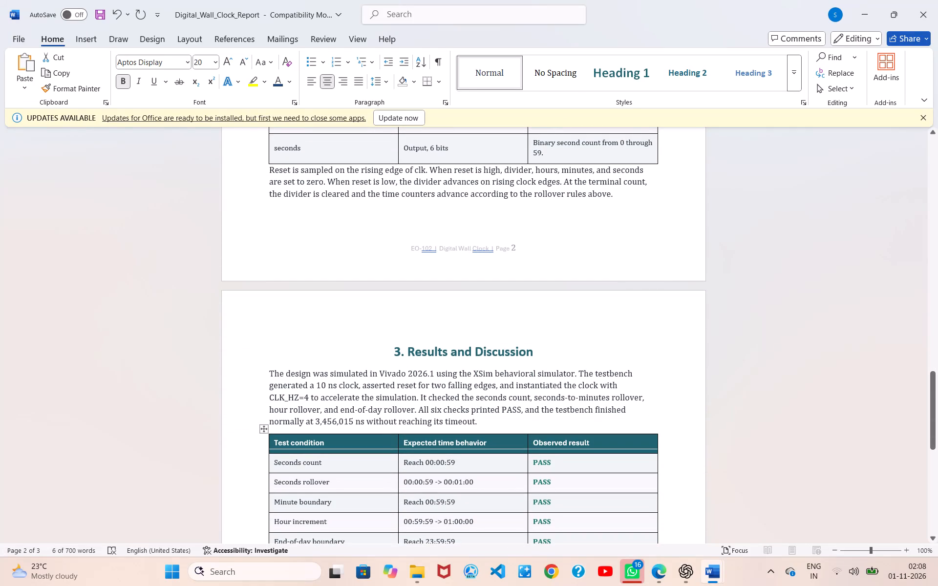
pyautogui.scroll(-4, 361, 451)
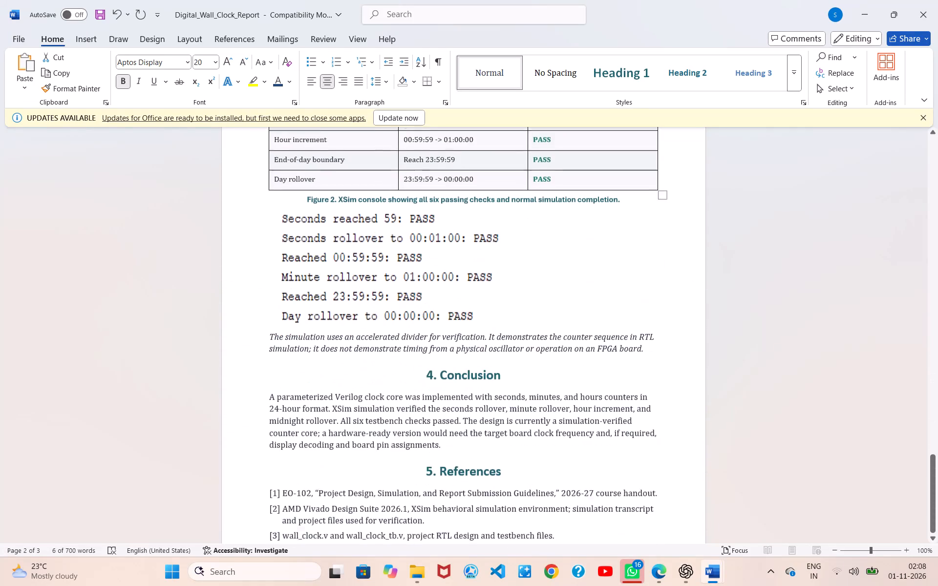
pyautogui.scroll(-1, 361, 451)
pyautogui.scroll(8, 361, 451)
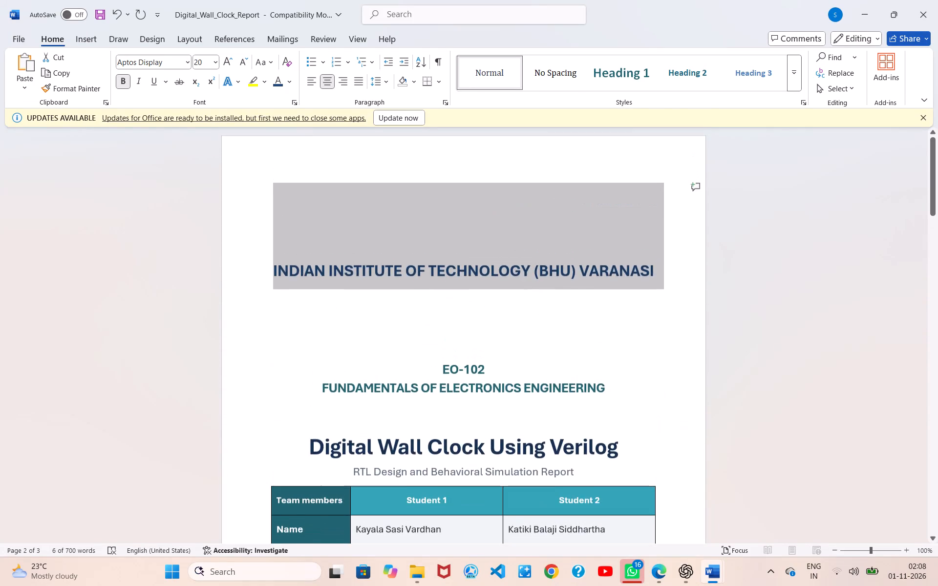
pyautogui.scroll(-8, 361, 451)
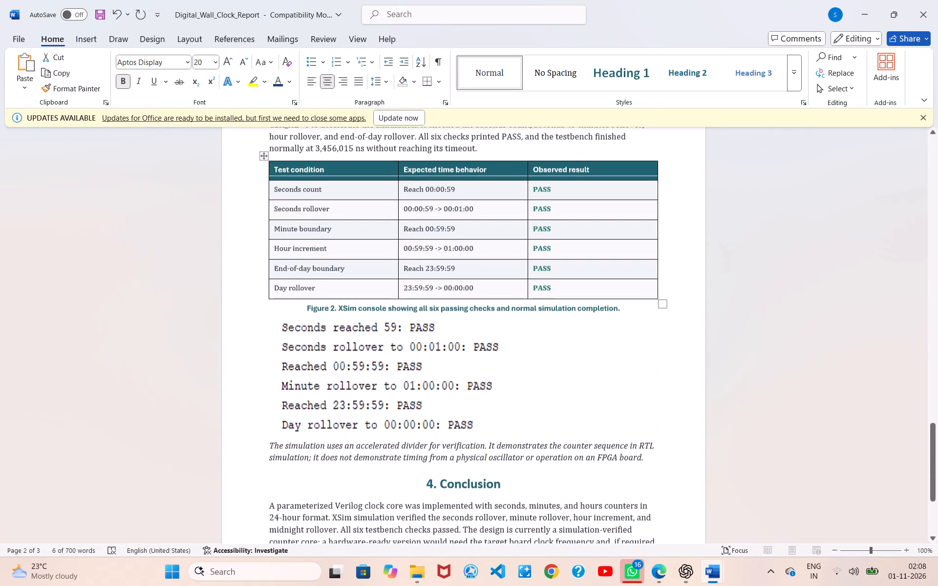
pyautogui.scroll(-1, 361, 451)
pyautogui.scroll(11, 361, 451)
pyautogui.scroll(-2, 361, 451)
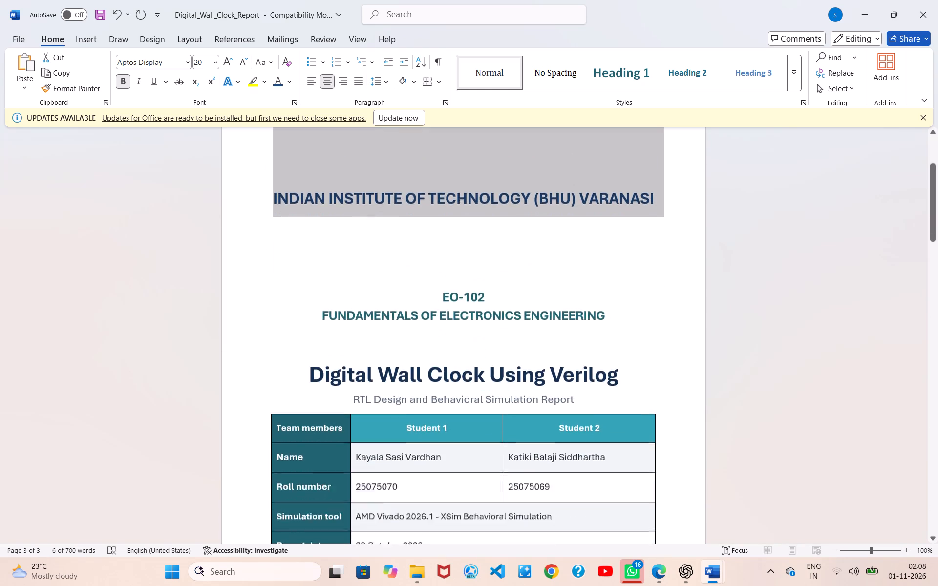
pyautogui.scroll(-3, 361, 451)
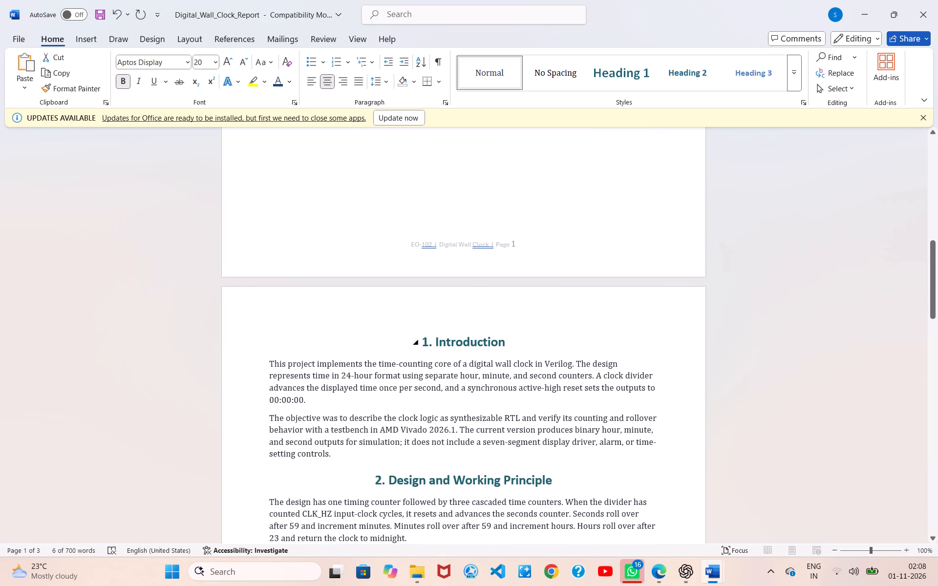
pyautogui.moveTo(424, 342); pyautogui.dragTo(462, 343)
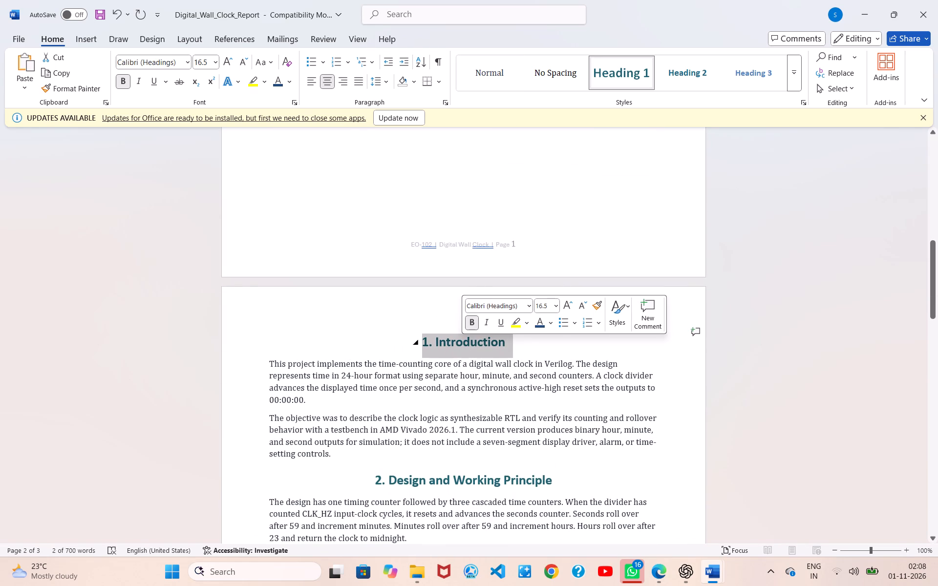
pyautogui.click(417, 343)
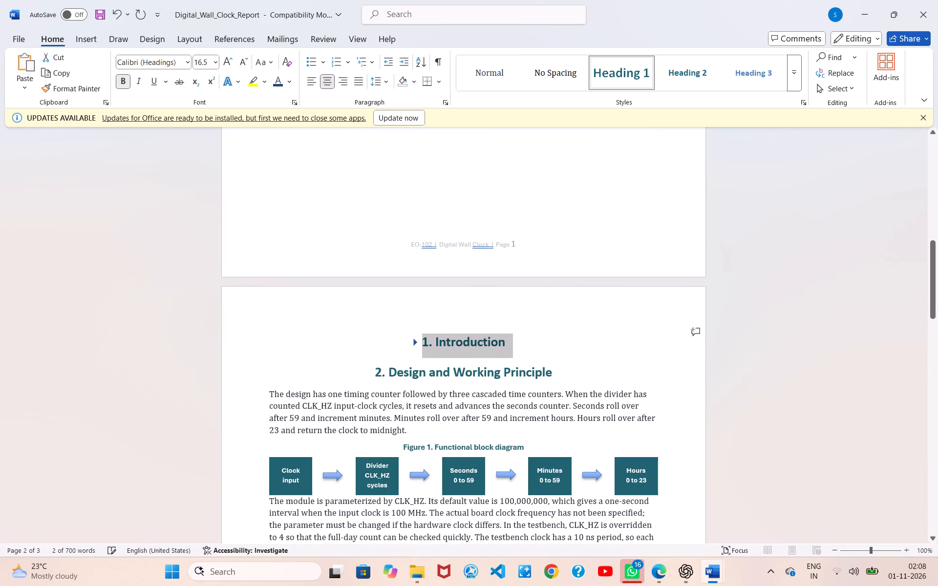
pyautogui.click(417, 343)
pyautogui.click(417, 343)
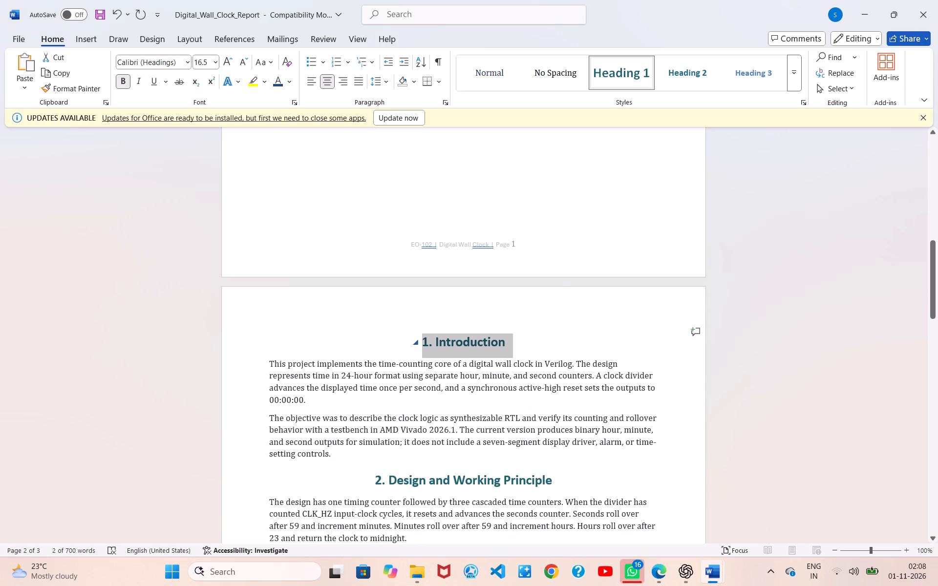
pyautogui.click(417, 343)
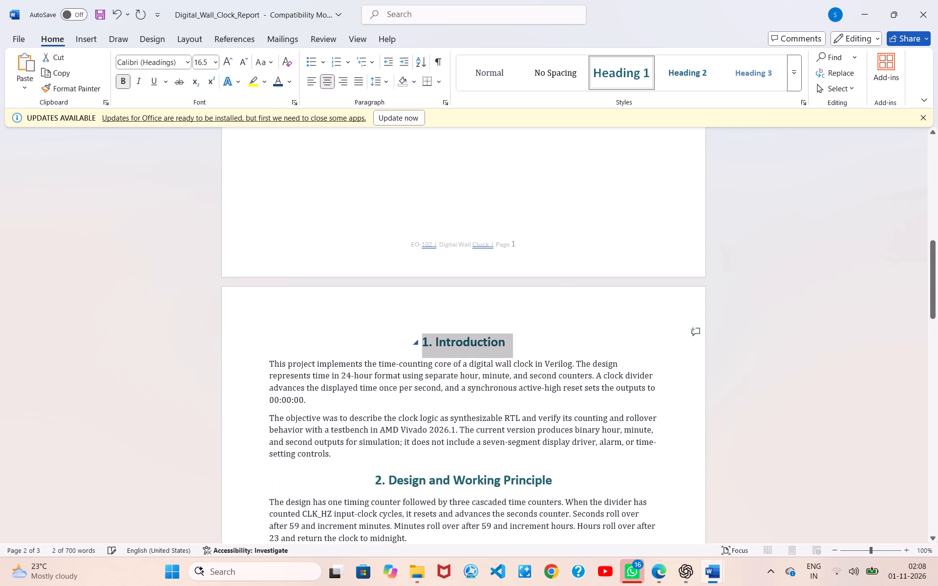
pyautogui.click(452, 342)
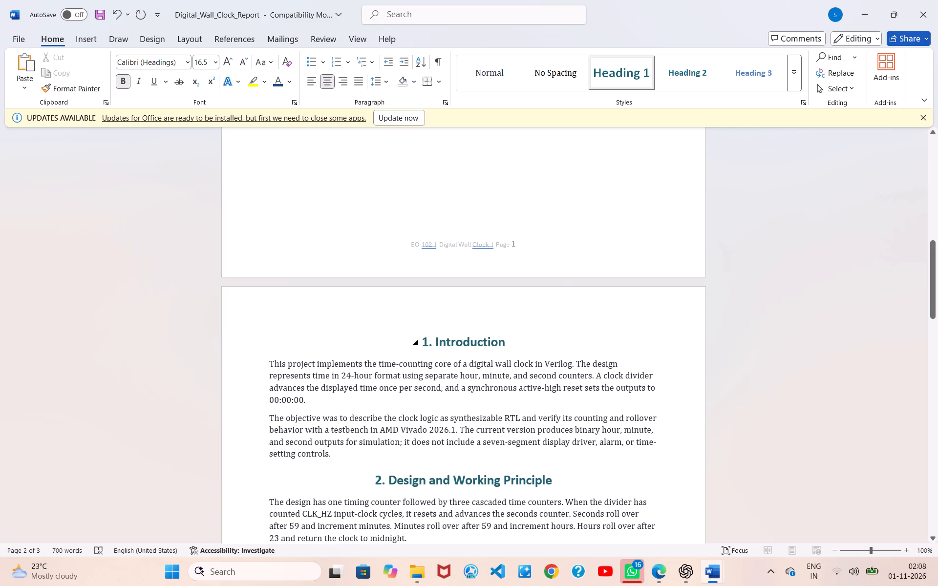
# Set the font size of the "1. Introduction" heading on page 2 to 18.
pyautogui.moveTo(422, 345); pyautogui.dragTo(482, 345)
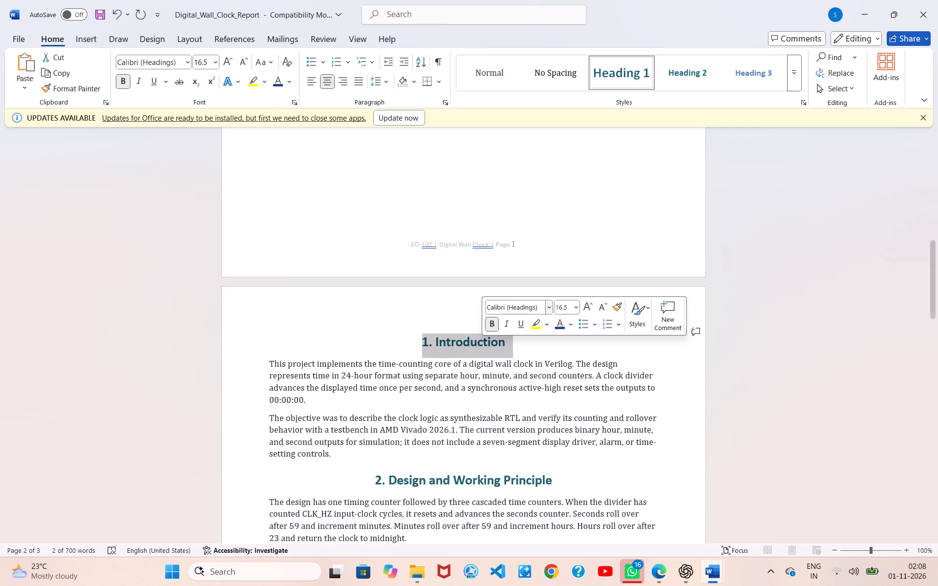
pyautogui.click(574, 308)
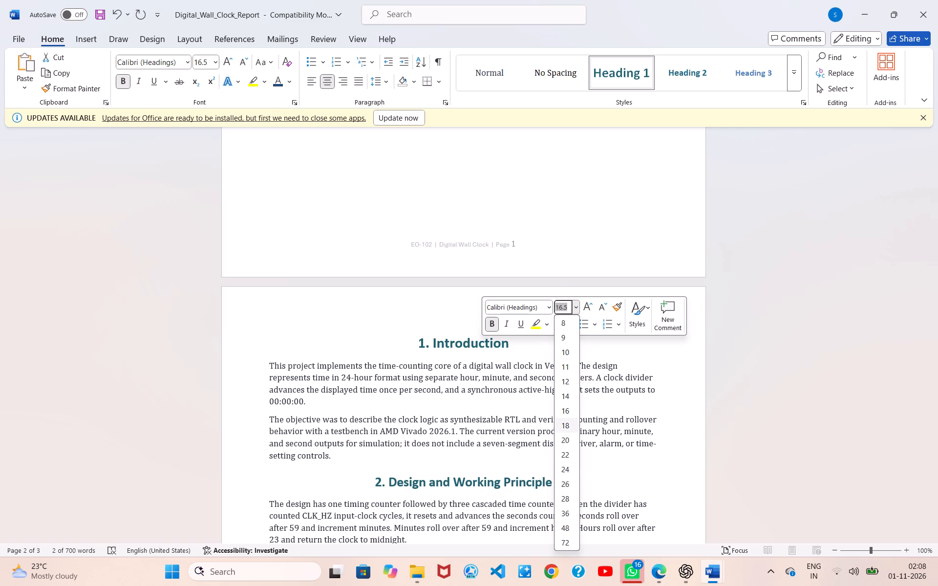
pyautogui.click(560, 426)
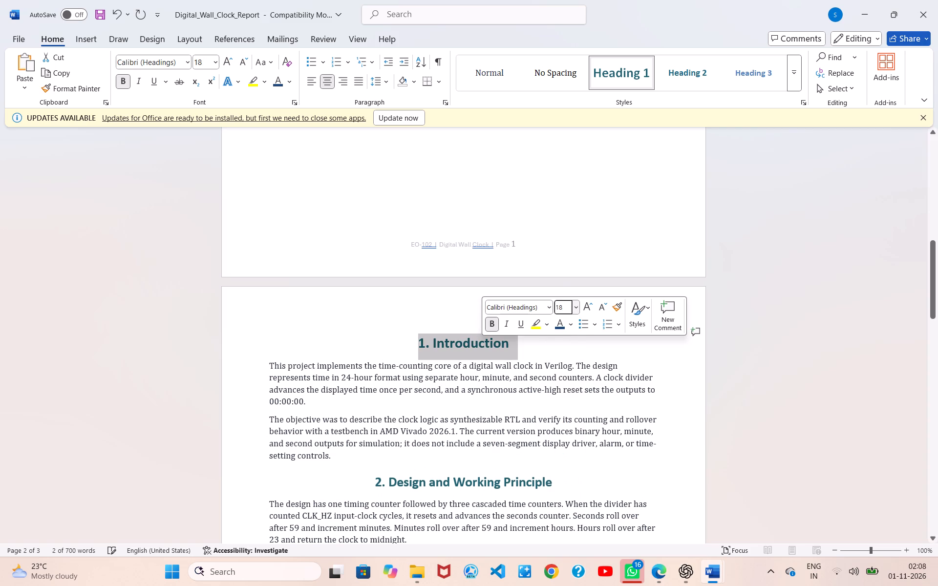
pyautogui.click(569, 326)
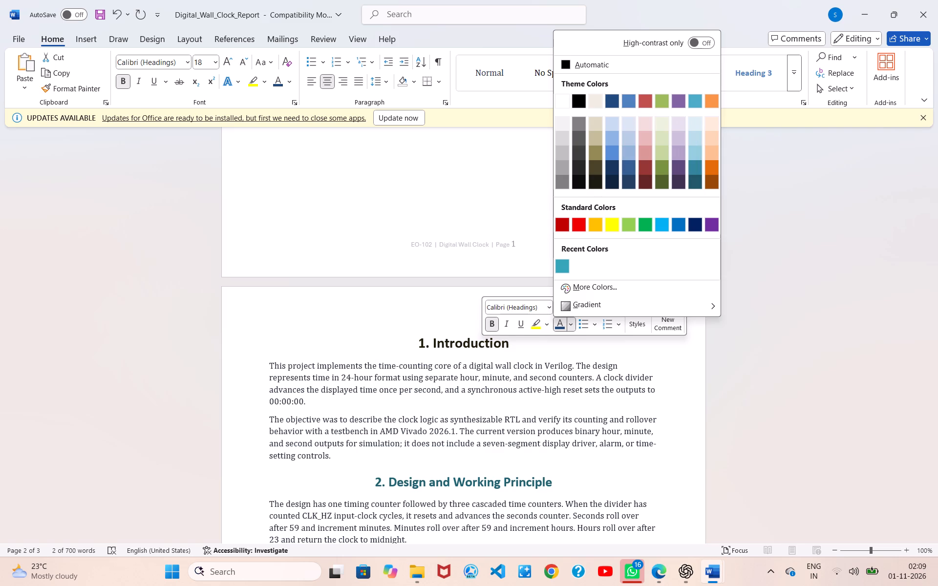
pyautogui.click(748, 162)
pyautogui.click(596, 295)
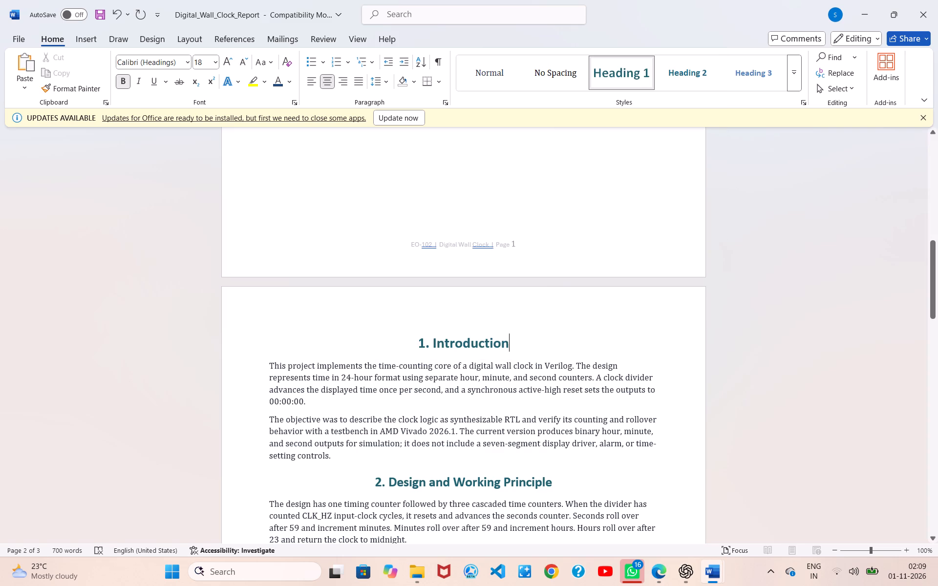
# Review all three pages of the digital wall clock report, including the headings, tables, figures and cover page layout.
pyautogui.scroll(-3, 596, 295)
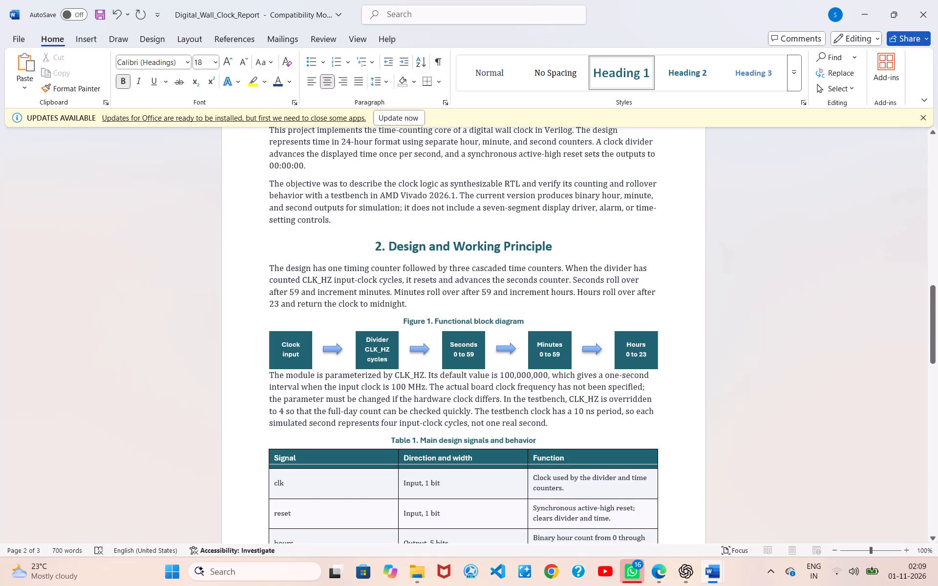
pyautogui.scroll(8, 596, 295)
pyautogui.scroll(-2, 596, 295)
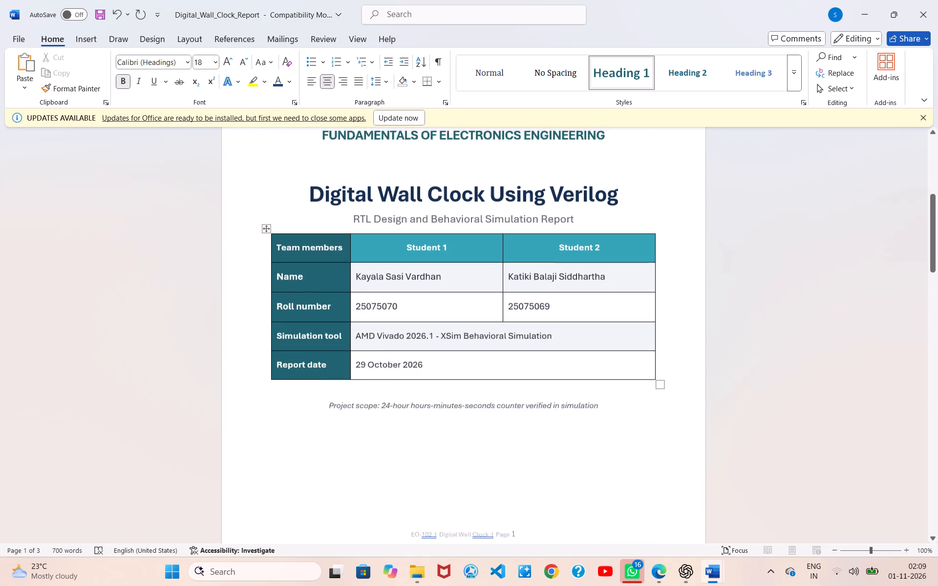
pyautogui.scroll(-2, 596, 295)
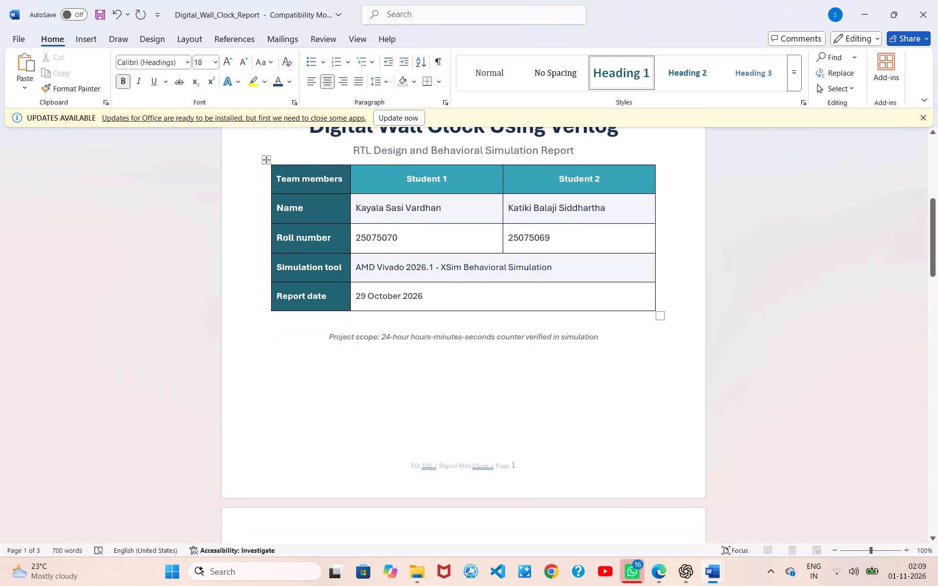
pyautogui.scroll(-6, 596, 295)
pyautogui.scroll(1, 596, 295)
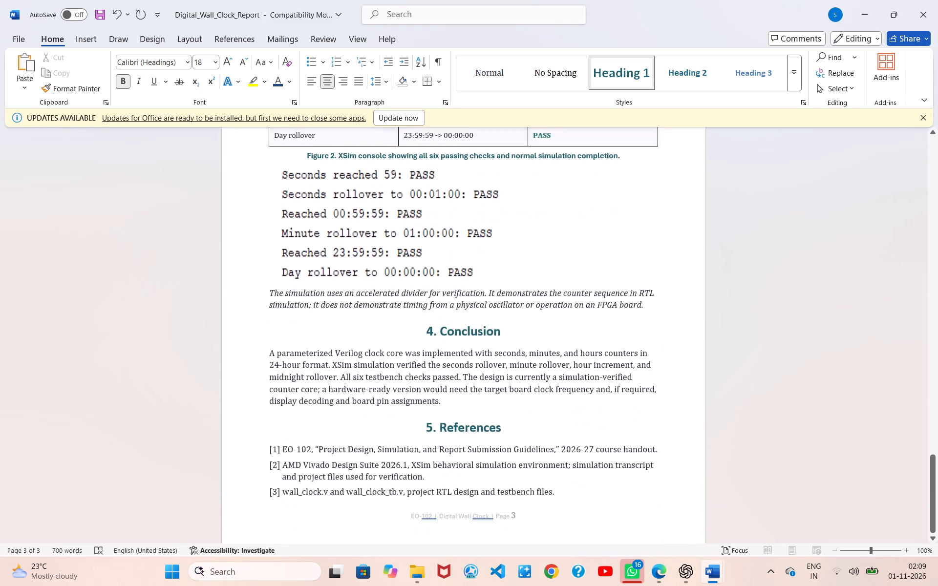
pyautogui.scroll(3, 596, 295)
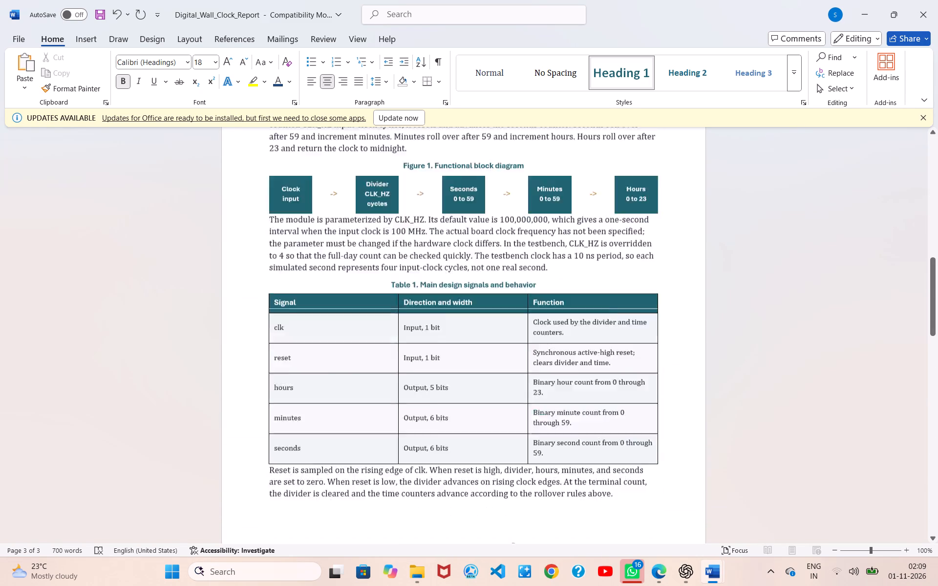
pyautogui.scroll(2, 596, 295)
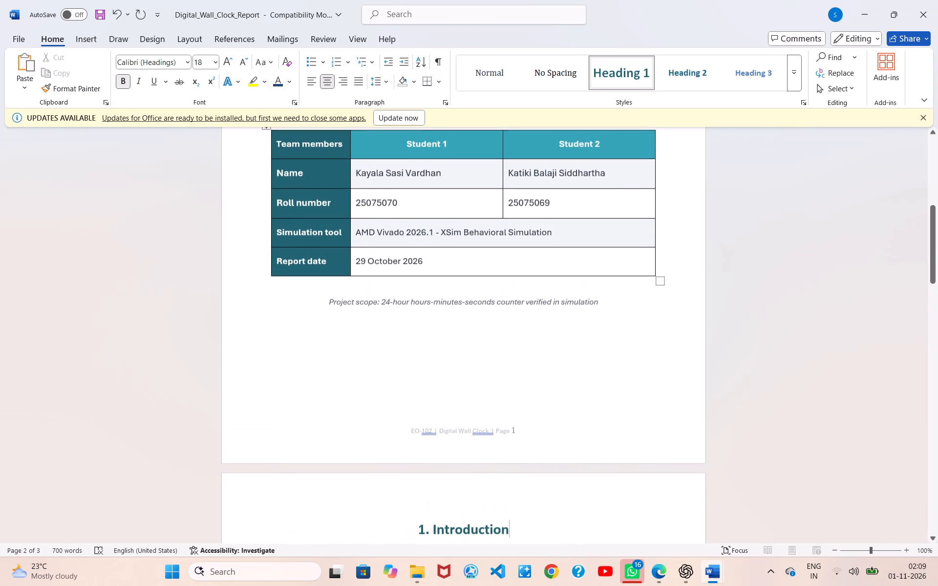
pyautogui.scroll(1, 596, 295)
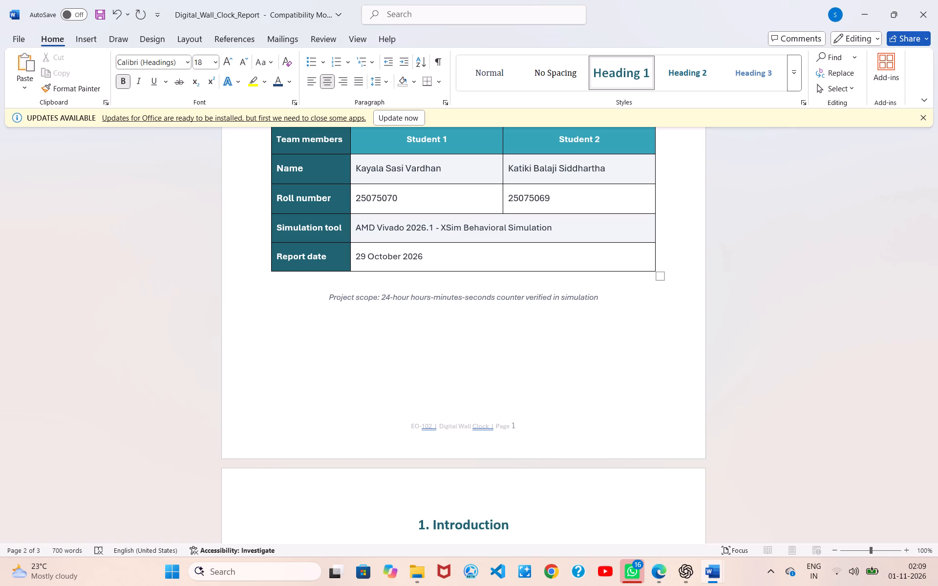
pyautogui.scroll(-3, 596, 295)
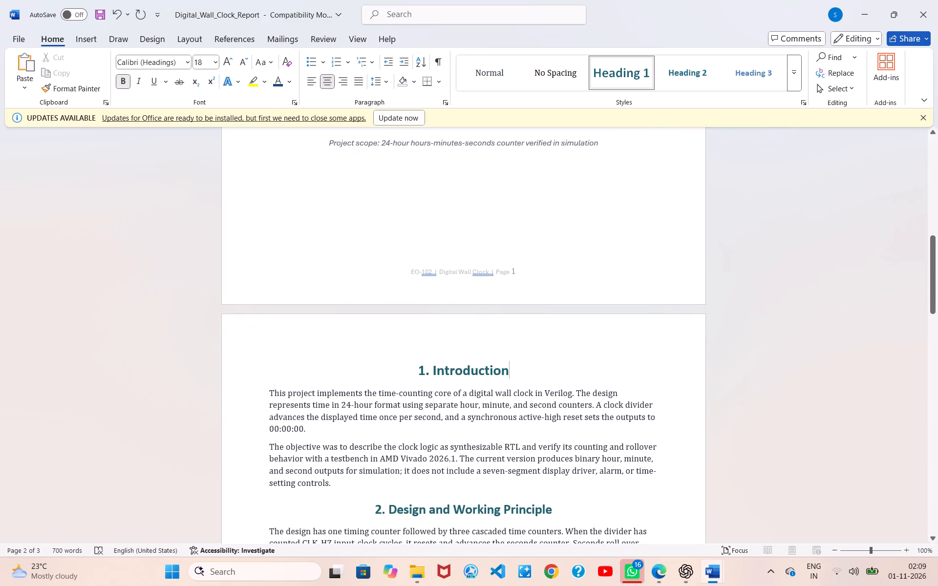
pyautogui.scroll(-1, 596, 295)
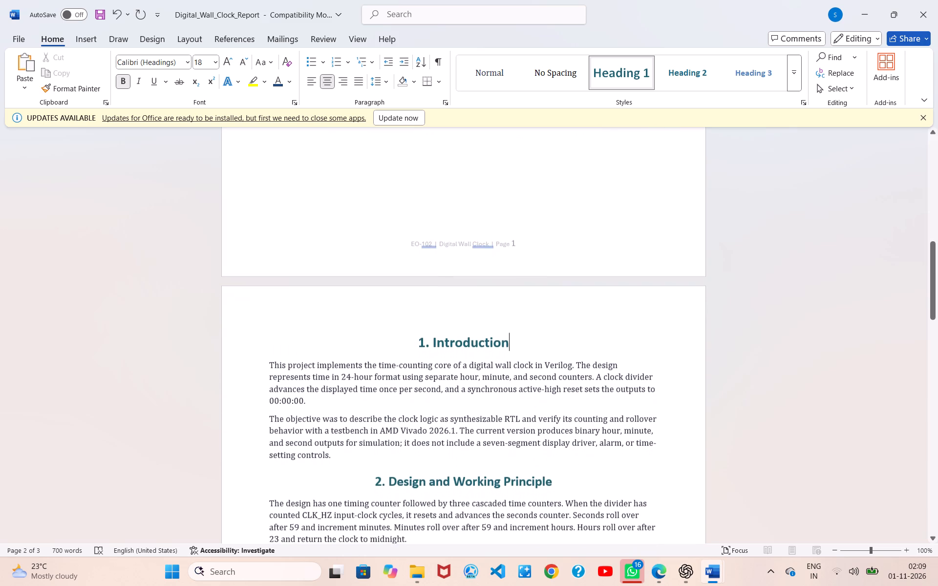
pyautogui.scroll(-2, 596, 295)
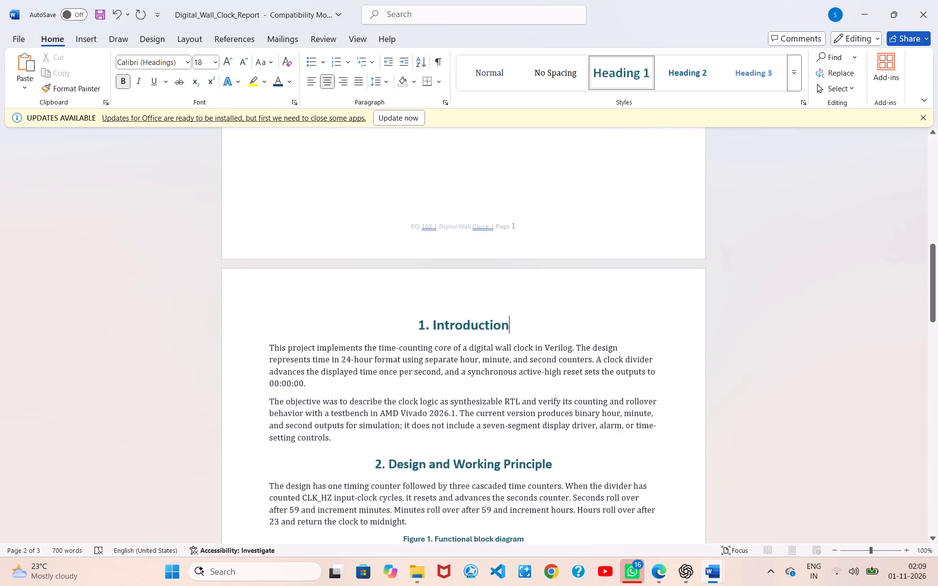
pyautogui.scroll(-3, 596, 295)
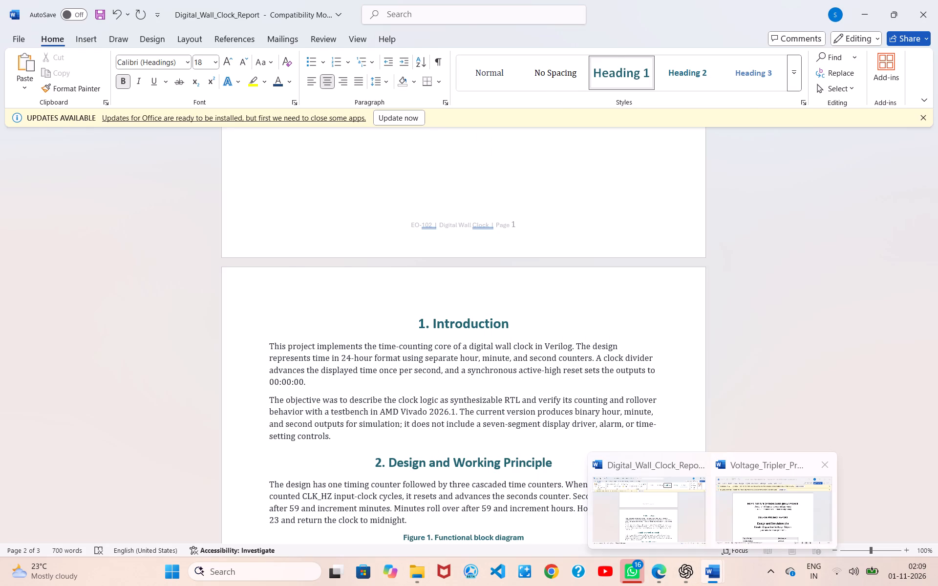
# Switch to the Voltage_Tripler_Project_Report_v5 document and examine its cover page, abstract and contents list.
pyautogui.click(729, 534)
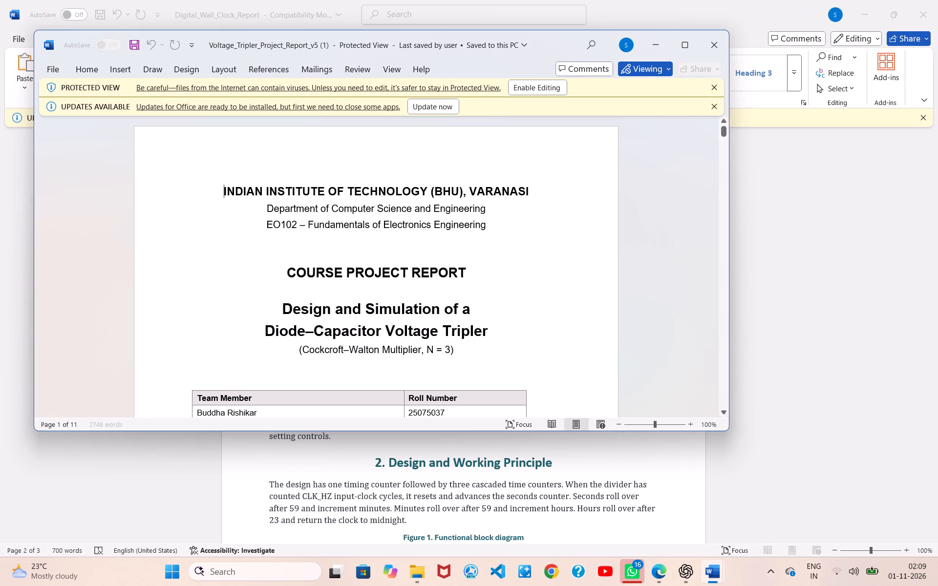
pyautogui.scroll(-2, 513, 348)
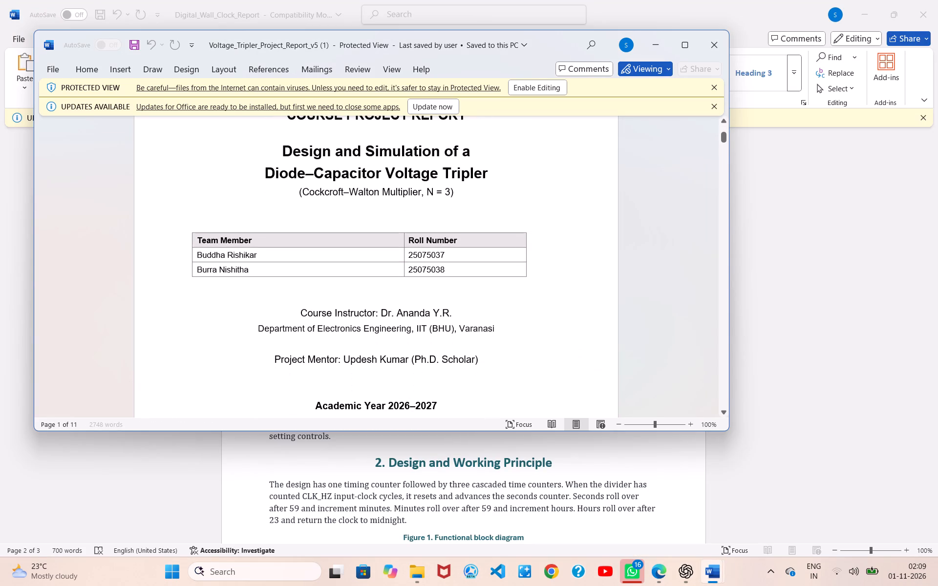
pyautogui.scroll(-5, 513, 348)
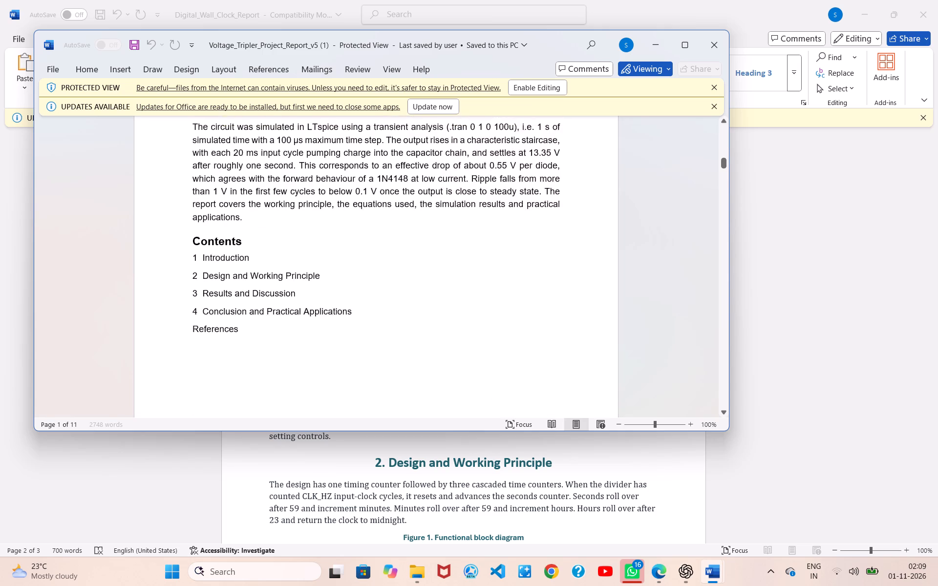
pyautogui.scroll(-1, 513, 348)
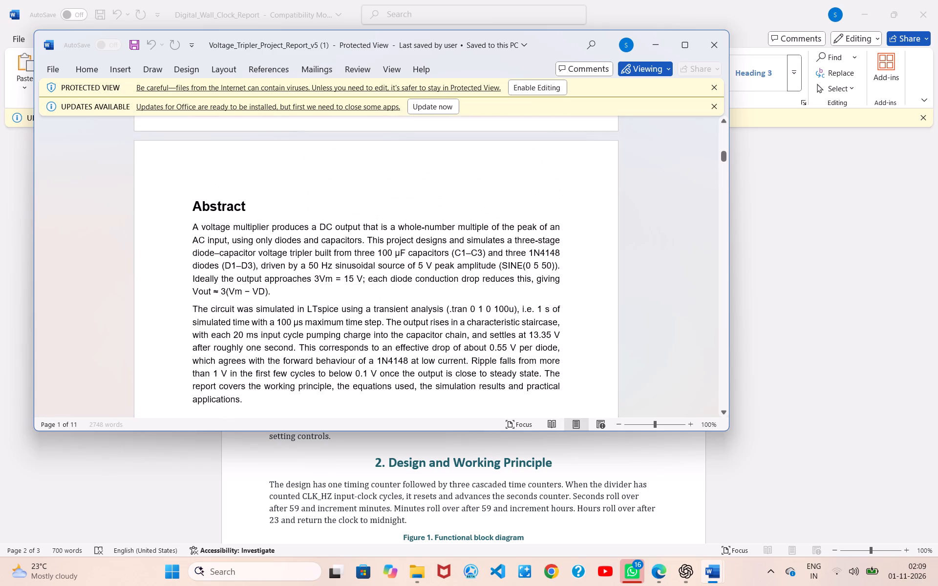
pyautogui.hscroll(1, 513, 348)
pyautogui.doubleClick(364, 272)
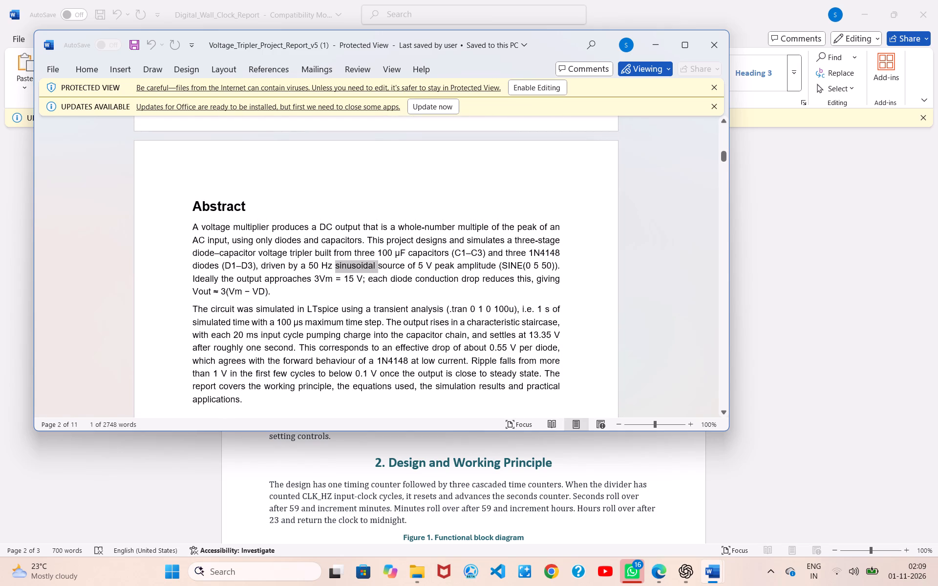
pyautogui.scroll(1, 416, 224)
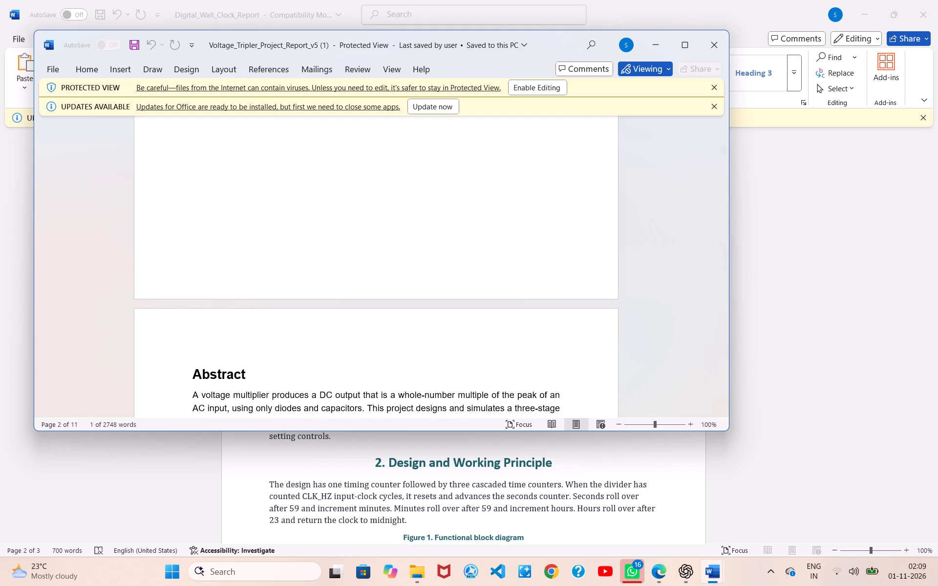
# Enable editing of the protected Voltage_Tripler_Project_Report_v5 document.
pyautogui.click(555, 89)
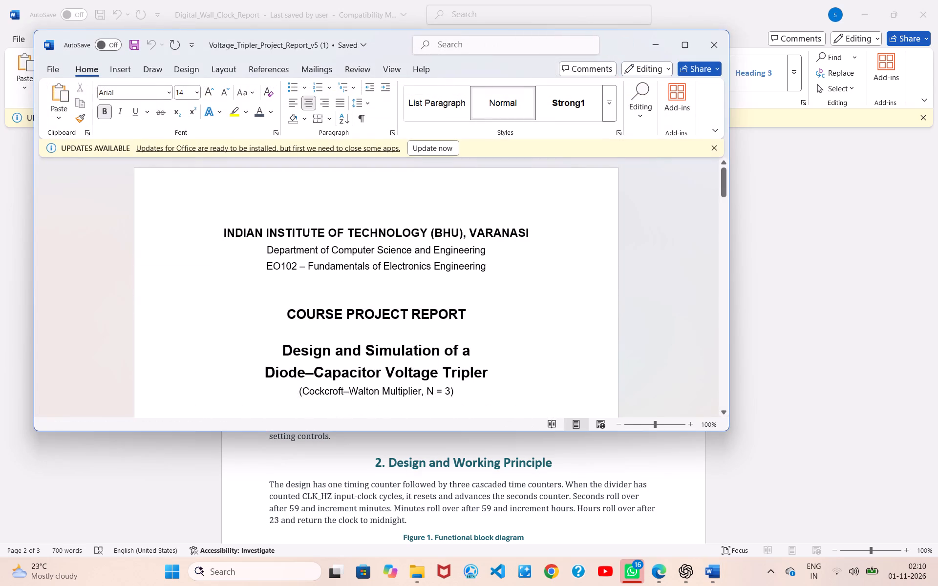
pyautogui.scroll(-8, 453, 283)
pyautogui.scroll(5, 453, 283)
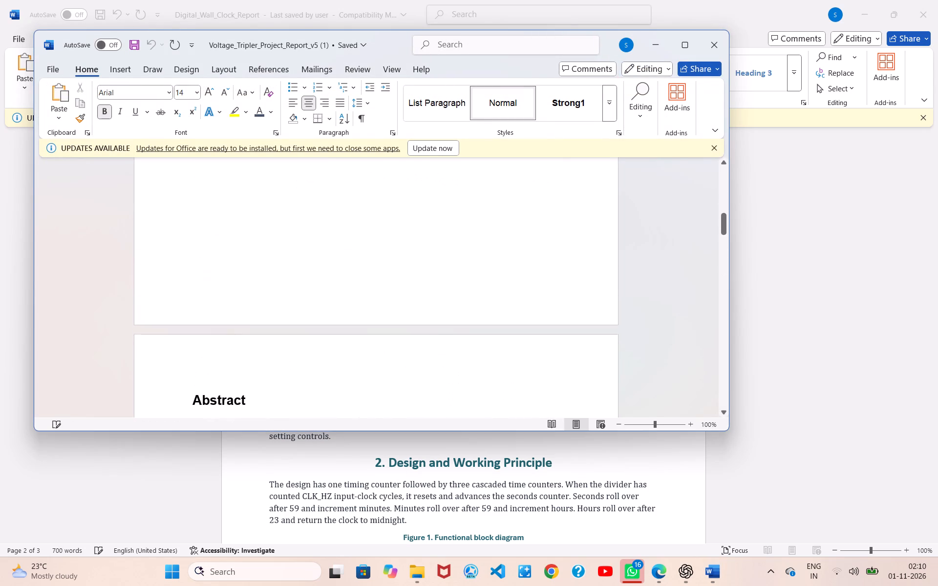
# Arrange the Voltage_Tripler_Project_Report_v5 and Digital_Wall_Clock_Report documents side by side, each filling half the screen.
pyautogui.scroll(-1, 401, 343)
pyautogui.click(401, 343)
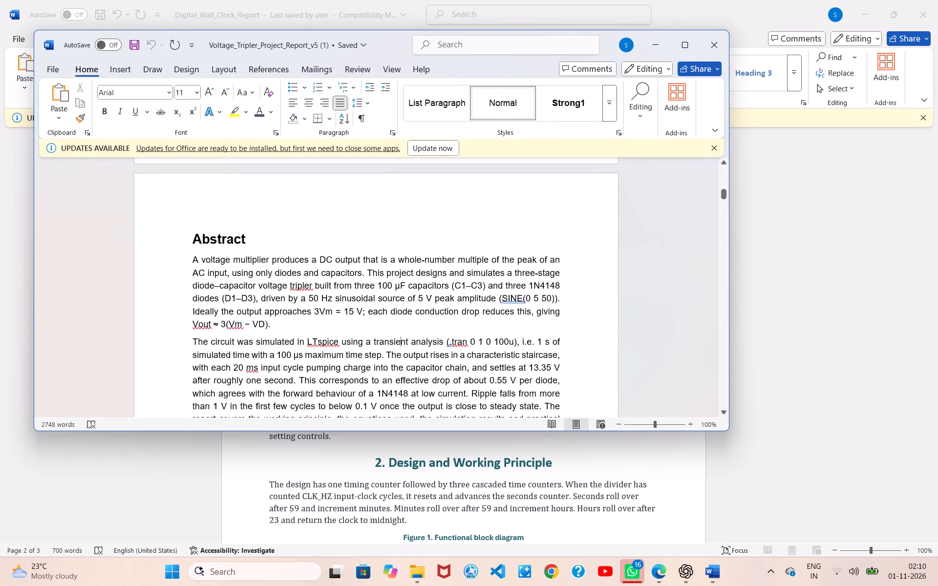
pyautogui.click(647, 50)
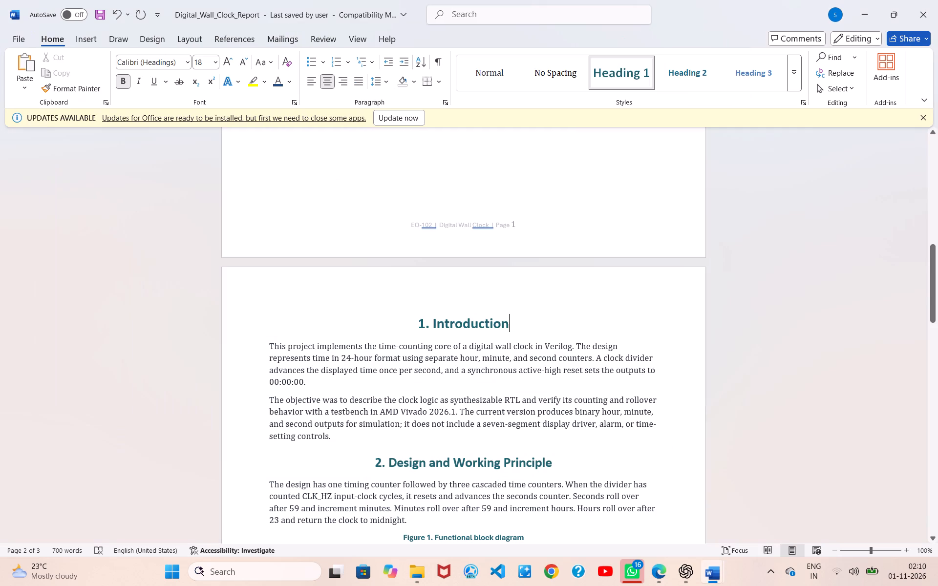
pyautogui.click(418, 372)
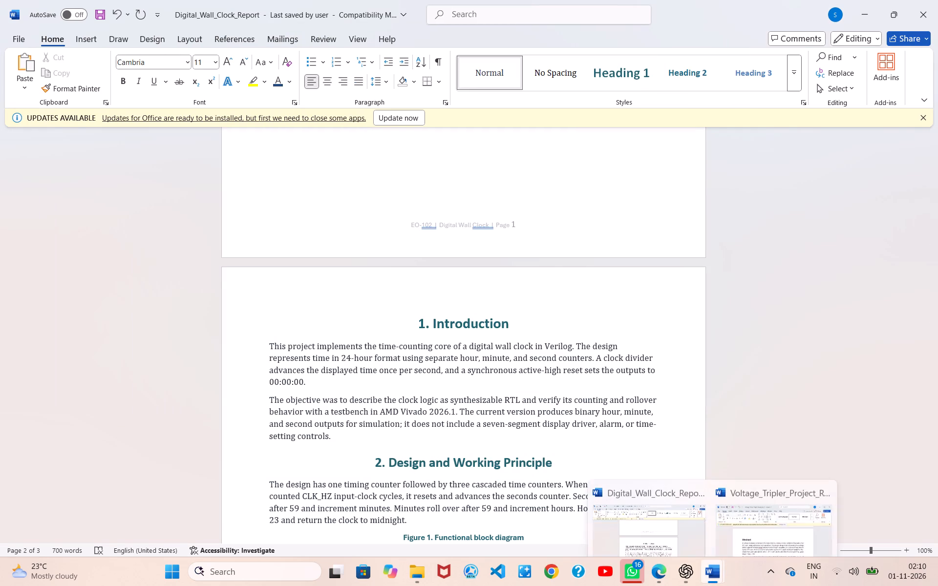
pyautogui.click(726, 531)
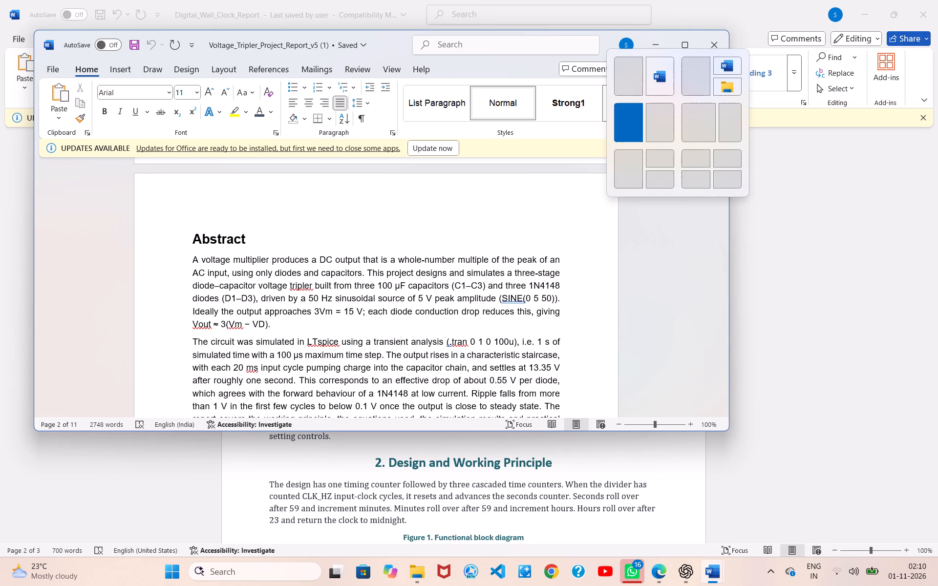
pyautogui.click(631, 137)
pyautogui.click(631, 137)
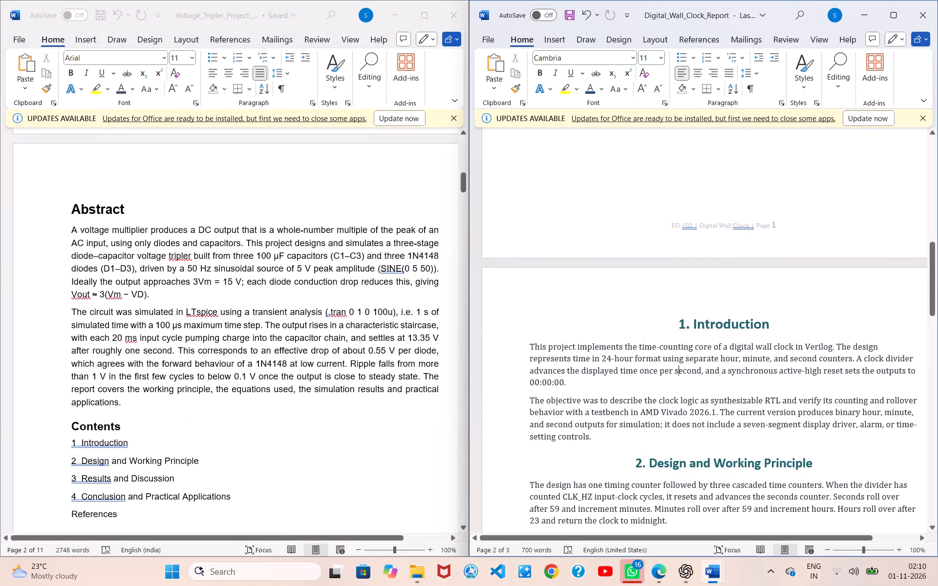
# Check the font formatting of the Abstract heading in the voltage tripler report.
pyautogui.keyDown('ctrl'); pyautogui.scroll(1, 602, 231); pyautogui.keyUp('ctrl')
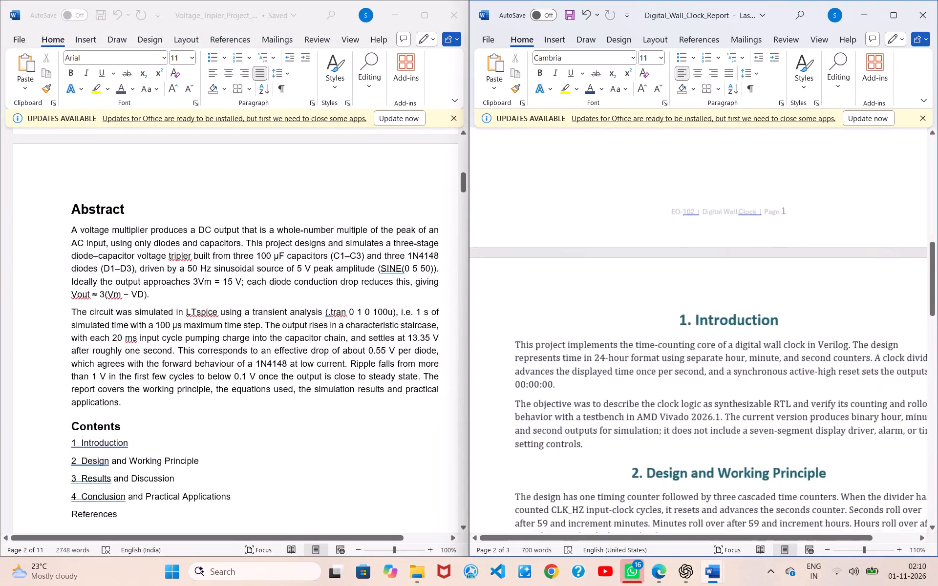
pyautogui.keyDown('ctrl'); pyautogui.scroll(2, 602, 231); pyautogui.keyUp('ctrl')
pyautogui.keyDown('ctrl'); pyautogui.scroll(-1, 602, 231); pyautogui.keyUp('ctrl')
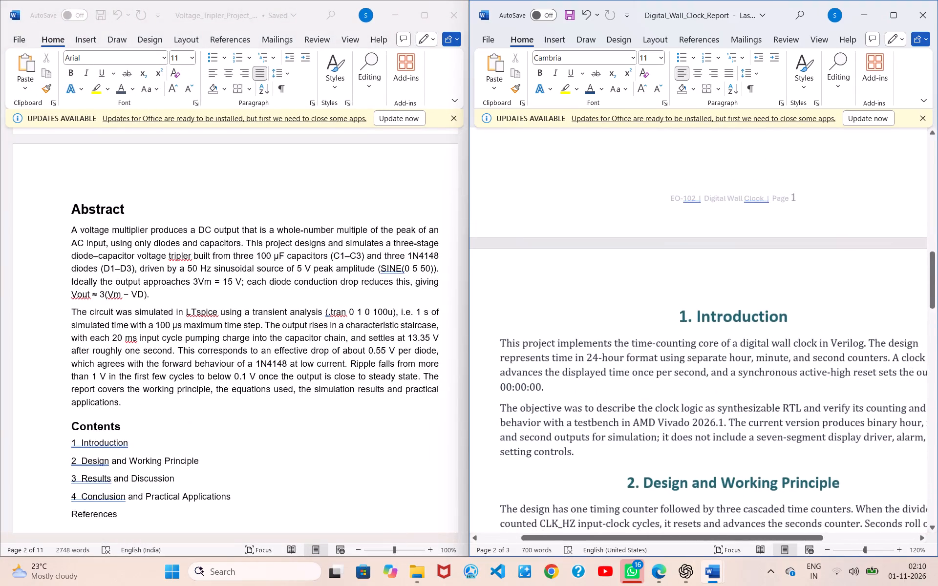
pyautogui.keyDown('ctrl'); pyautogui.scroll(-1, 602, 231); pyautogui.keyUp('ctrl')
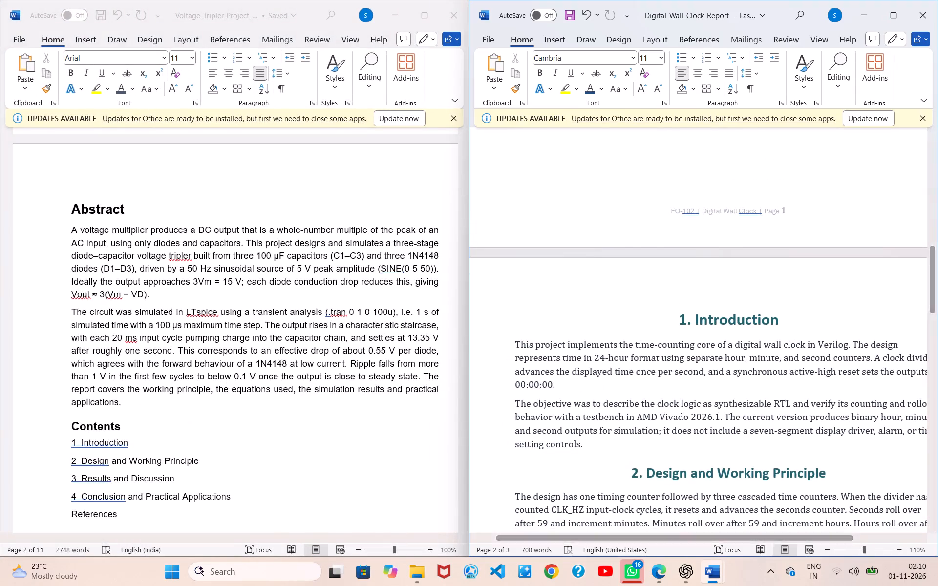
pyautogui.click(107, 211)
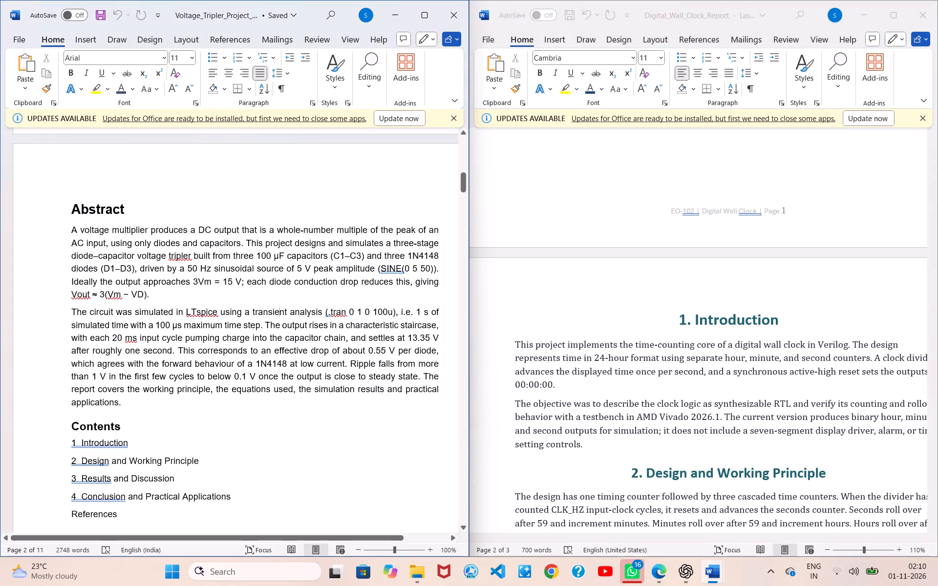
pyautogui.click(107, 211)
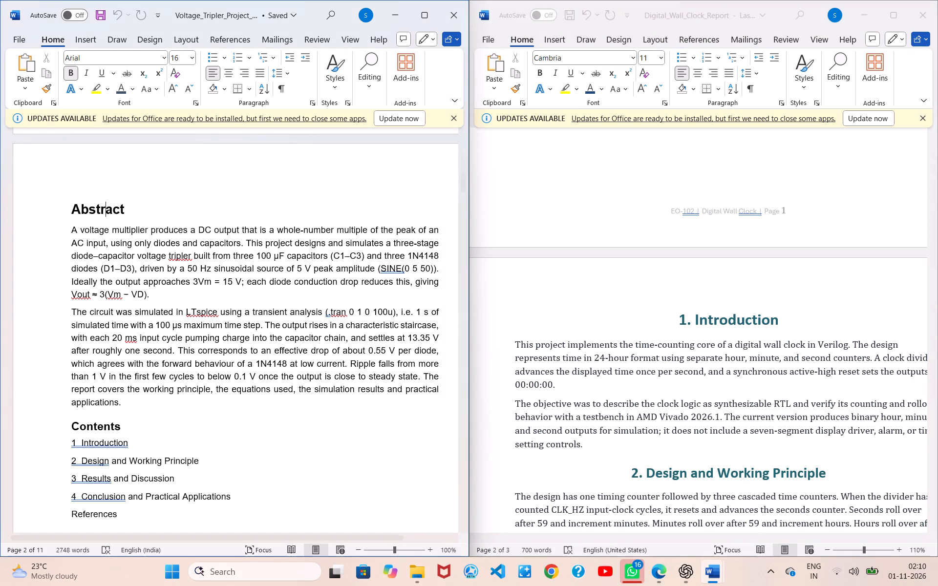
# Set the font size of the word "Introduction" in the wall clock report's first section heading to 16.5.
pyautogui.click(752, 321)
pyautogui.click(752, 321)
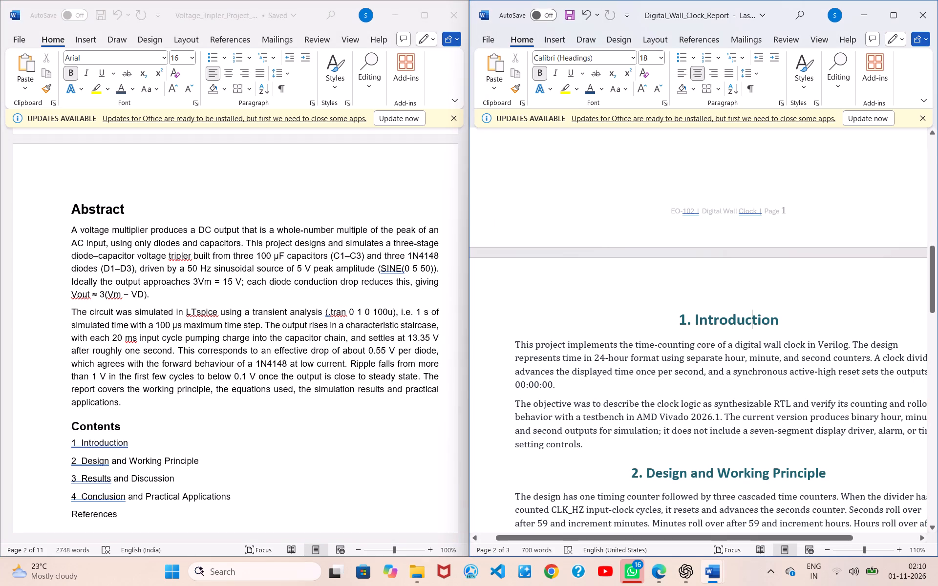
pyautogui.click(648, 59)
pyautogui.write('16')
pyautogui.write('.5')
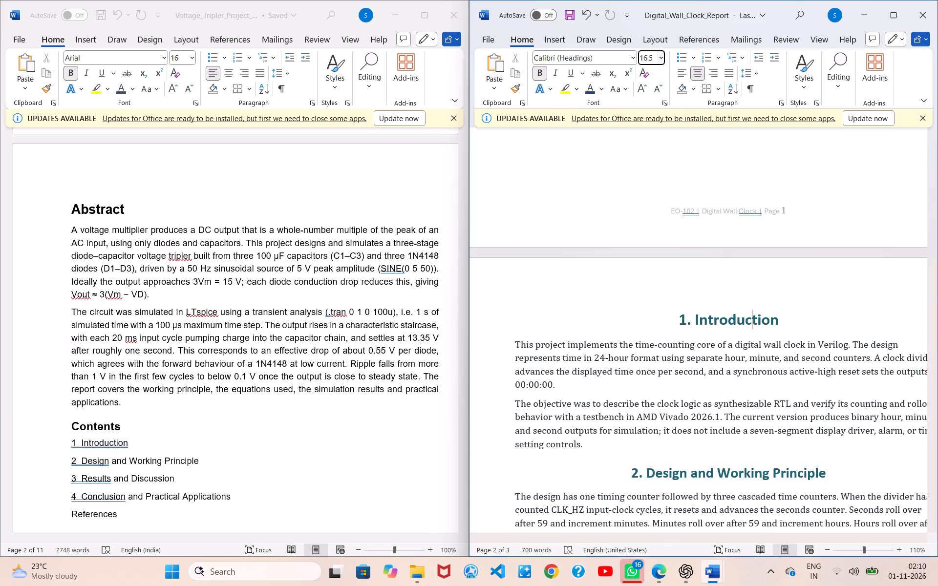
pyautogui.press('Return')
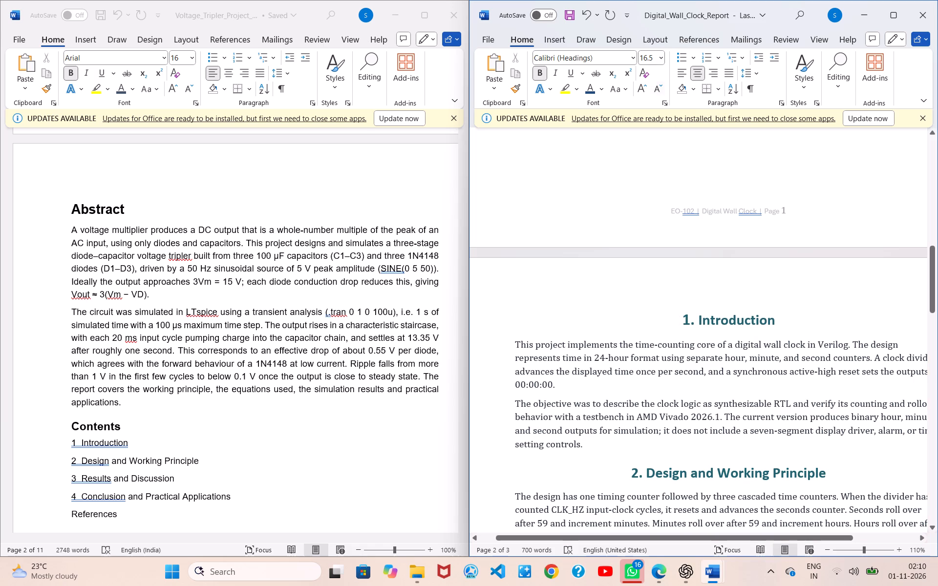
# Set the font size of the entire "1. Introduction" heading, including its number, to 16.5 in the wall clock report.
pyautogui.click(706, 320)
pyautogui.click(690, 320)
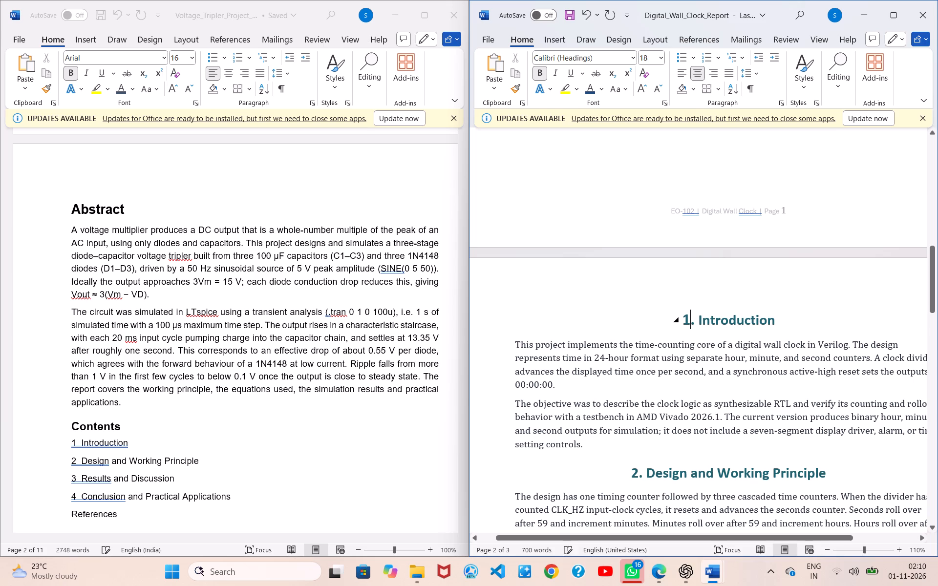
pyautogui.moveTo(685, 322); pyautogui.dragTo(775, 312)
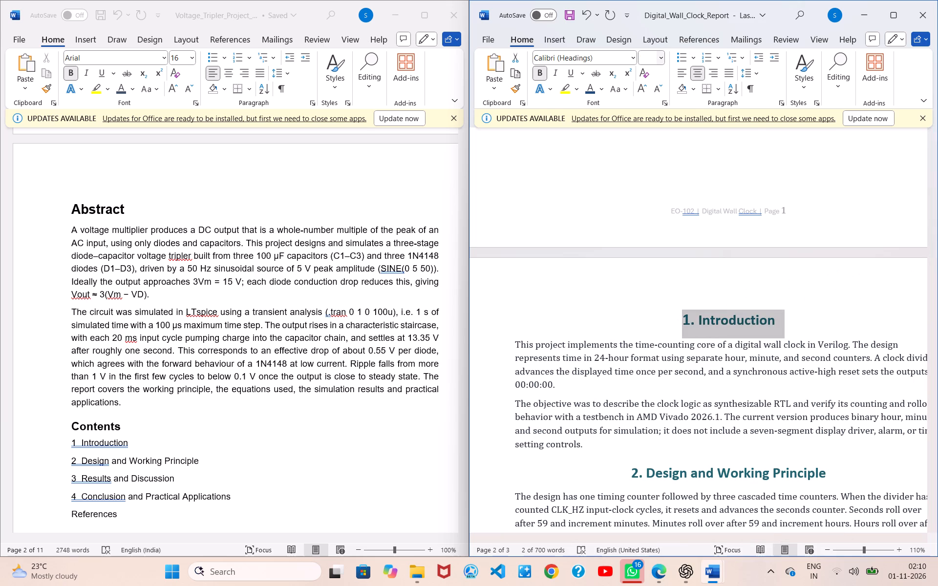
pyautogui.click(648, 59)
pyautogui.write('16')
pyautogui.write('.5')
pyautogui.press('Return')
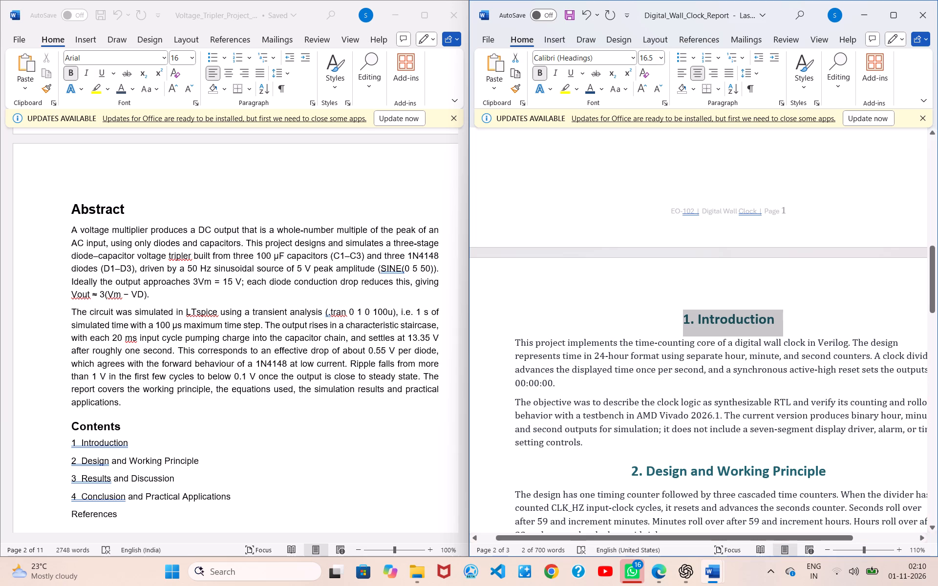
pyautogui.click(653, 267)
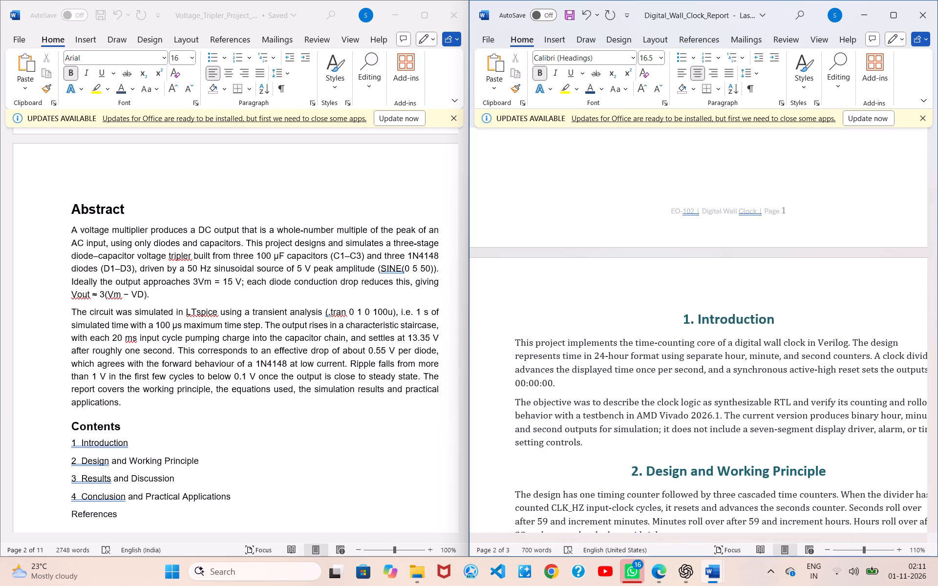
# Compare the contents list and Chapter 1 layout of the voltage tripler report with the wall clock report's opening sections.
pyautogui.hscroll(1, 308, 410)
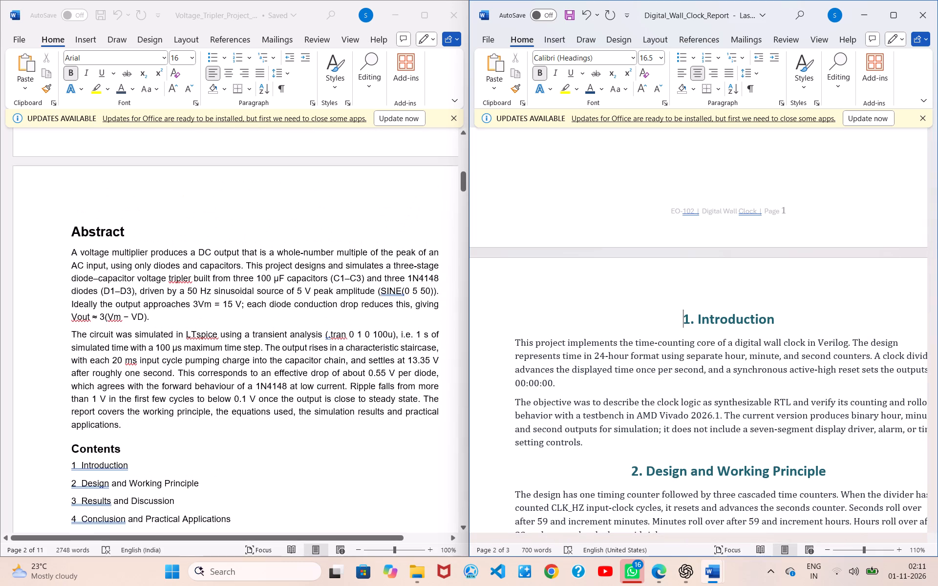
pyautogui.hscroll(3, 308, 410)
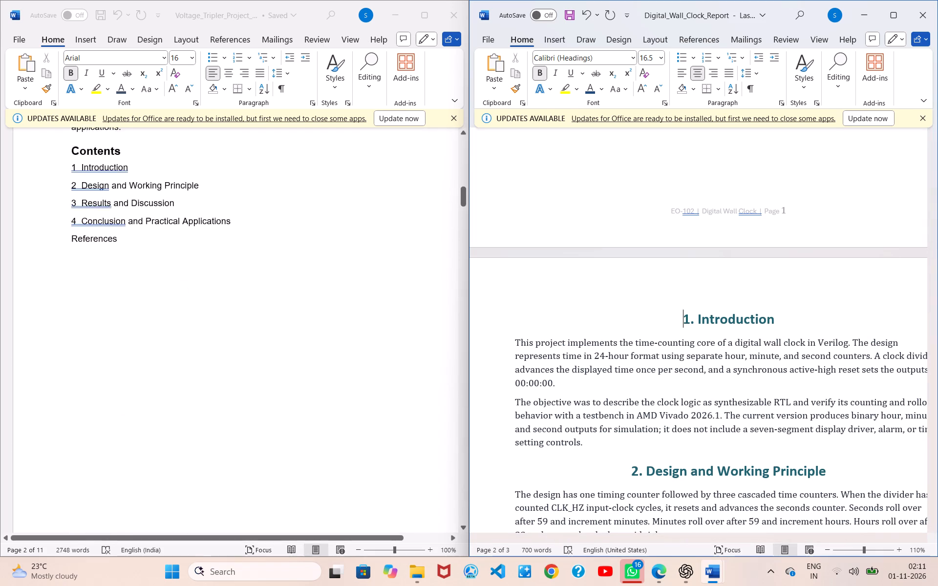
pyautogui.scroll(-3, 308, 410)
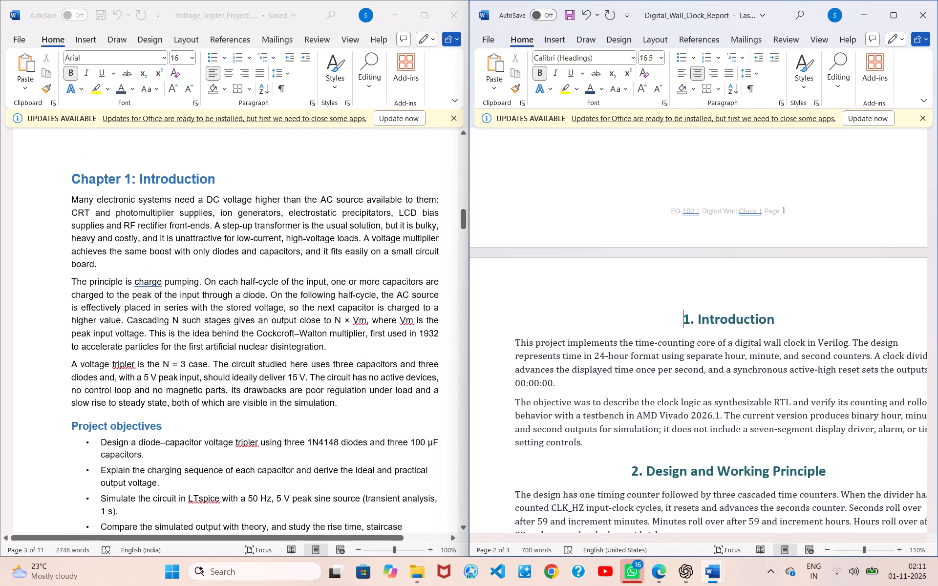
pyautogui.scroll(-2, 308, 410)
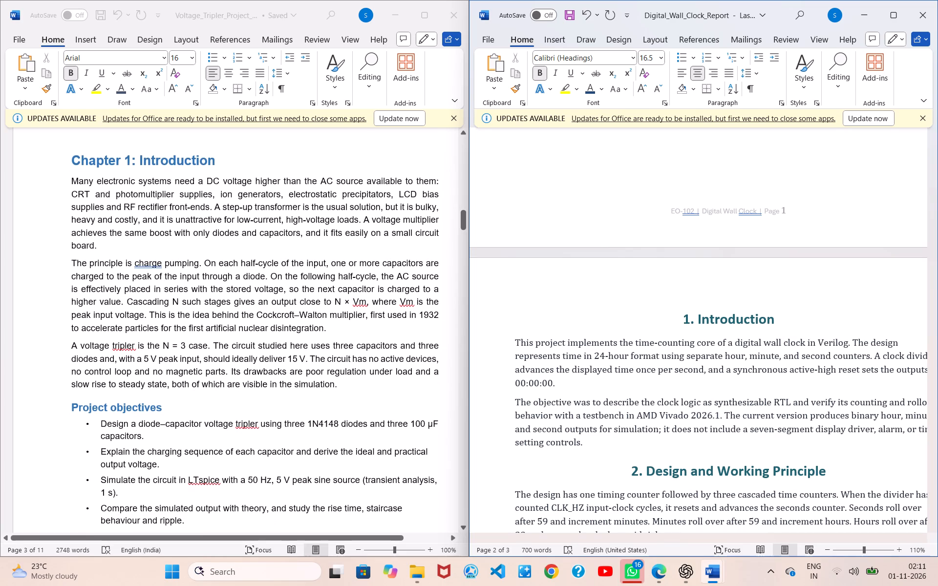
pyautogui.scroll(-1, 308, 410)
pyautogui.scroll(-1, 497, 399)
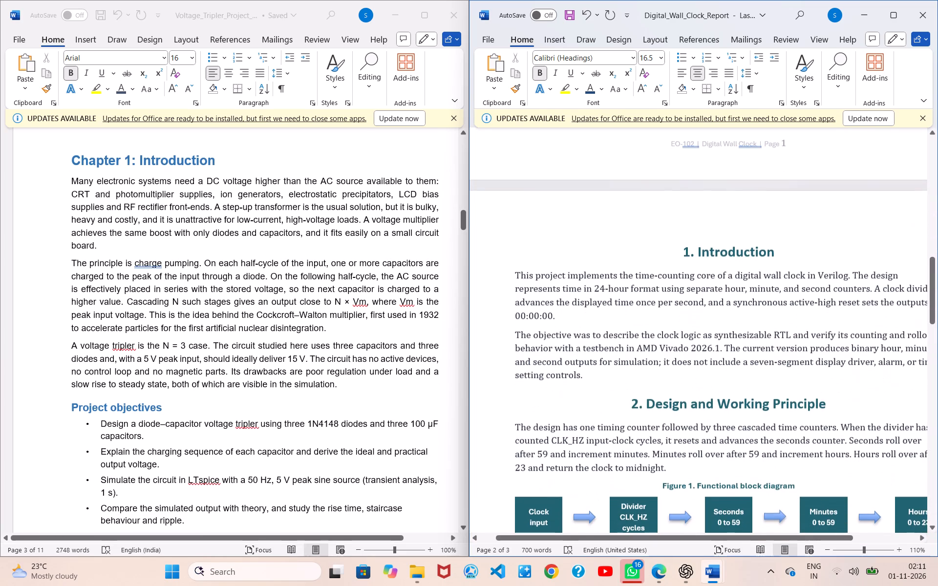
pyautogui.scroll(-1, 497, 399)
pyautogui.scroll(-1, 199, 450)
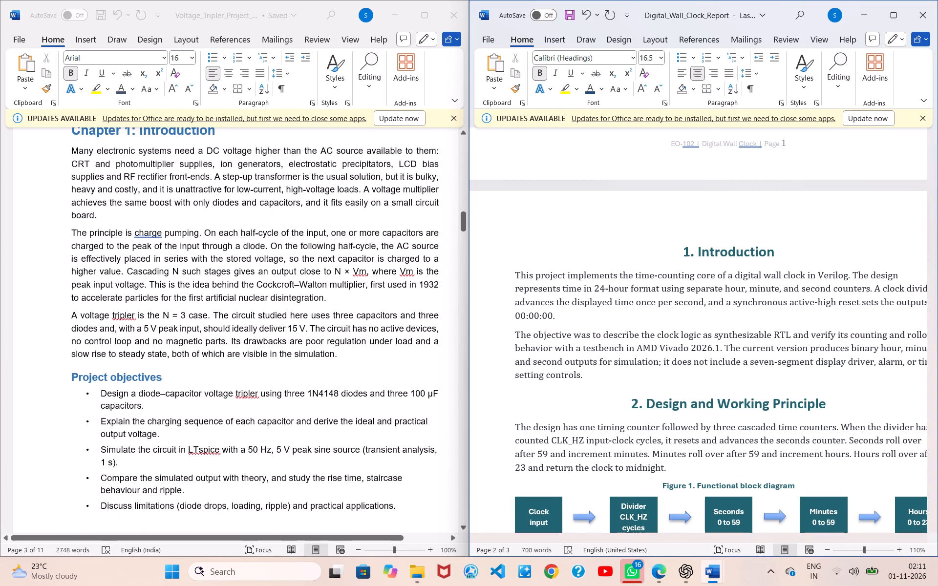
pyautogui.scroll(-1, 199, 450)
pyautogui.scroll(1, 199, 450)
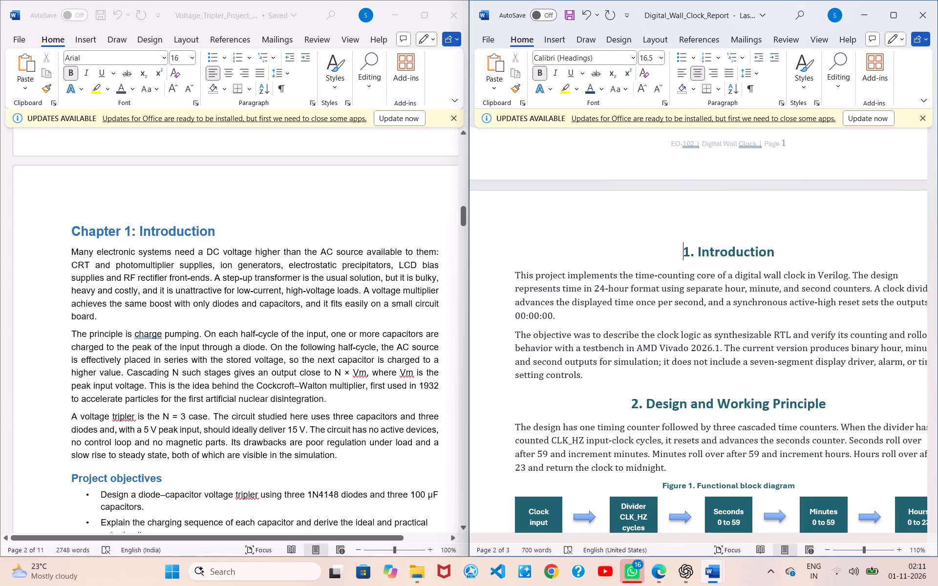
pyautogui.scroll(1, 199, 450)
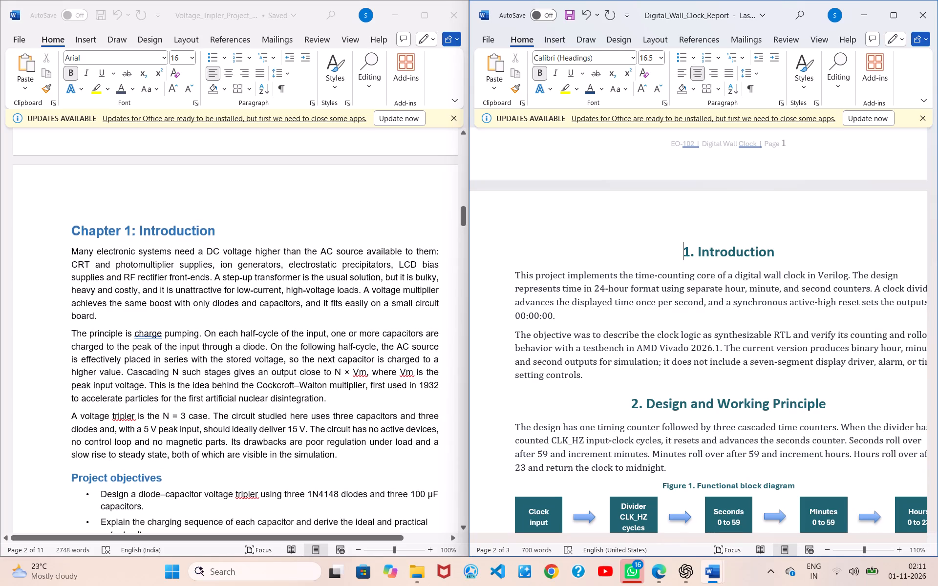
pyautogui.scroll(2, 199, 450)
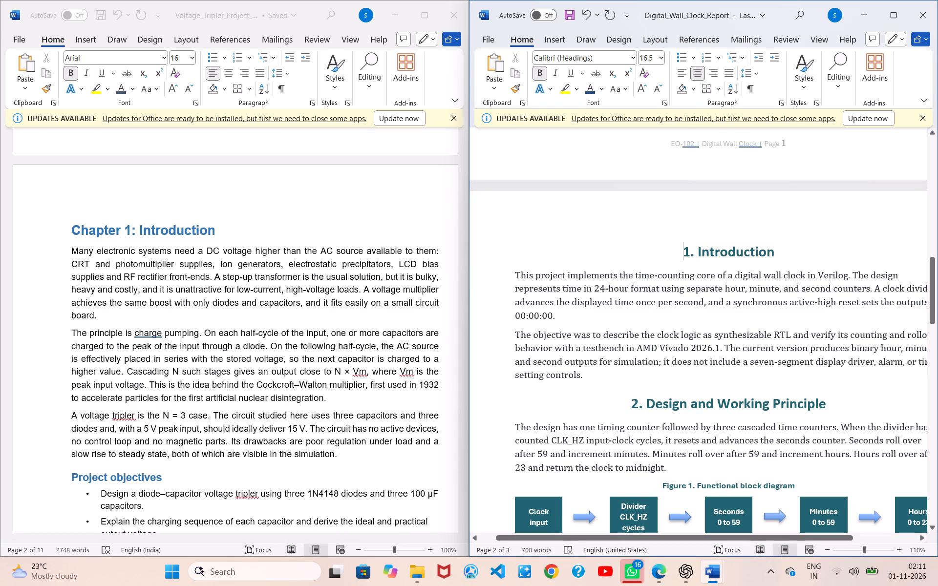
# Make the words "The objective" bold in the second paragraph of the wall clock report's Introduction.
pyautogui.moveTo(514, 334); pyautogui.dragTo(559, 337)
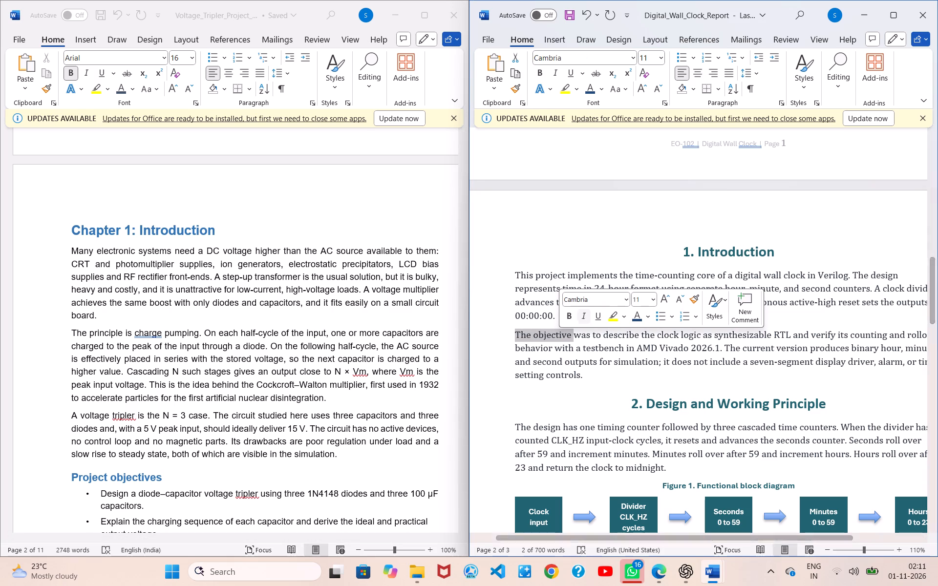
pyautogui.click(565, 313)
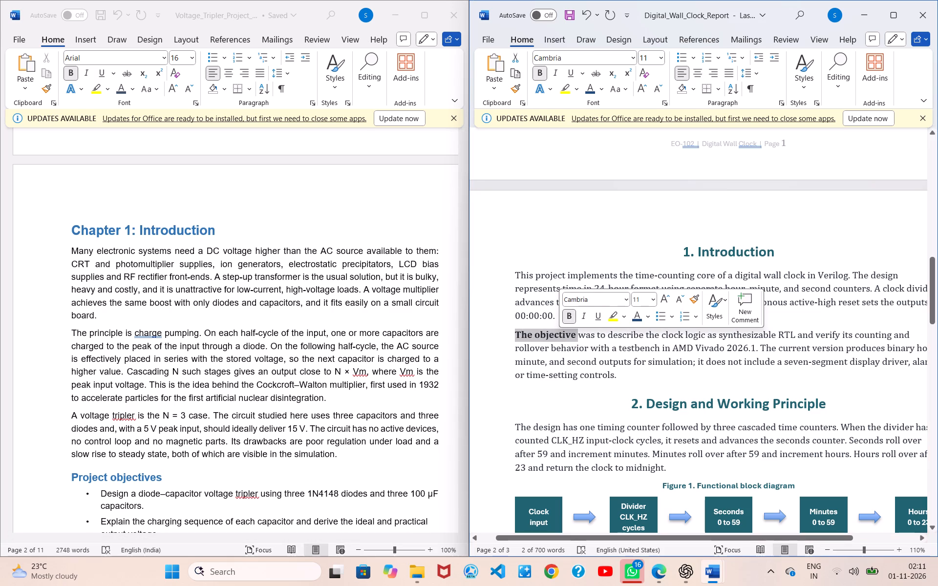
pyautogui.click(572, 391)
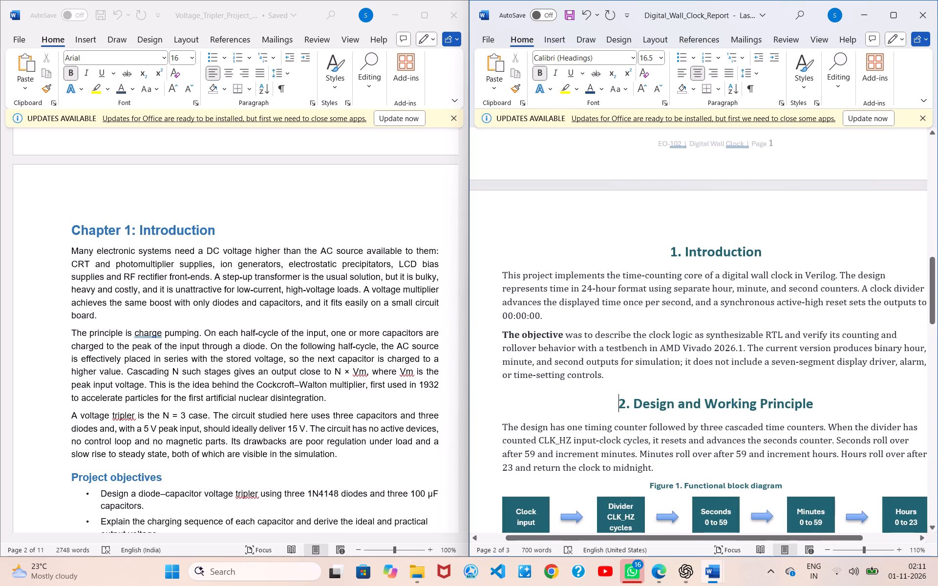
# Make the phrase "digital wall clock in Verilog" bold in the first paragraph of the Introduction.
pyautogui.moveTo(723, 276); pyautogui.dragTo(766, 277)
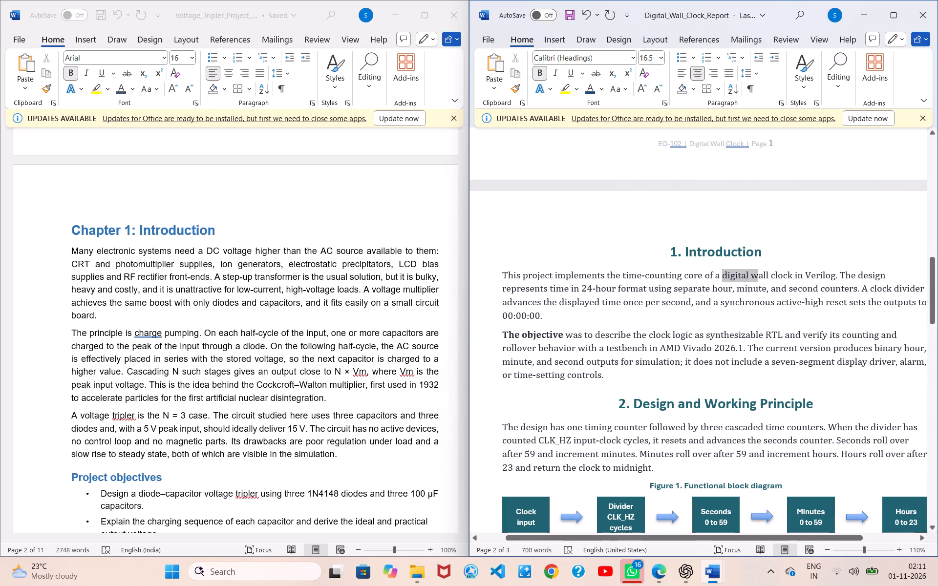
pyautogui.moveTo(766, 277); pyautogui.dragTo(824, 278)
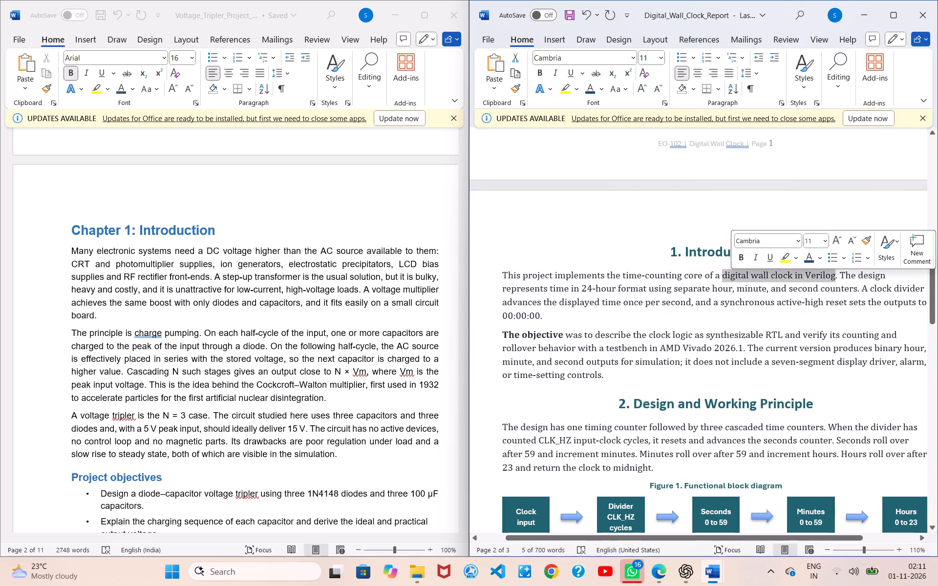
pyautogui.click(739, 259)
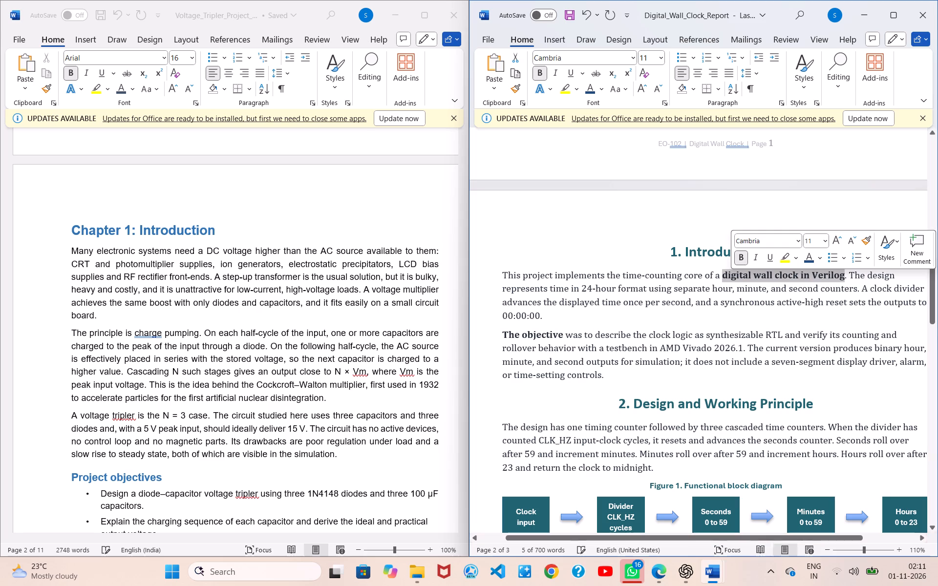
pyautogui.click(724, 313)
pyautogui.hscroll(-1, 724, 313)
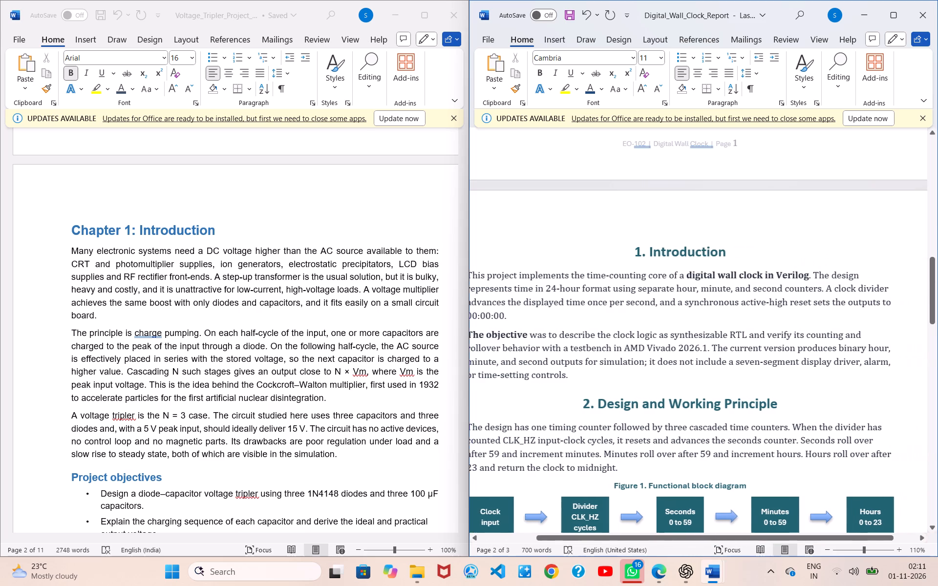
# Review the wall clock report from the Introduction through the References, checking the text, tables and figures for further phrases to emphasise.
pyautogui.hscroll(-2, 724, 313)
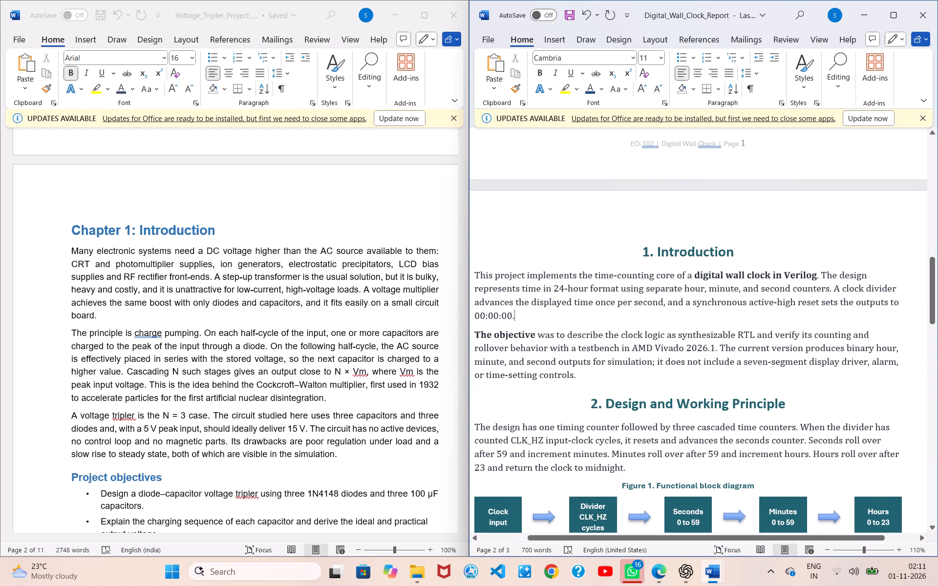
pyautogui.hscroll(-2, 724, 313)
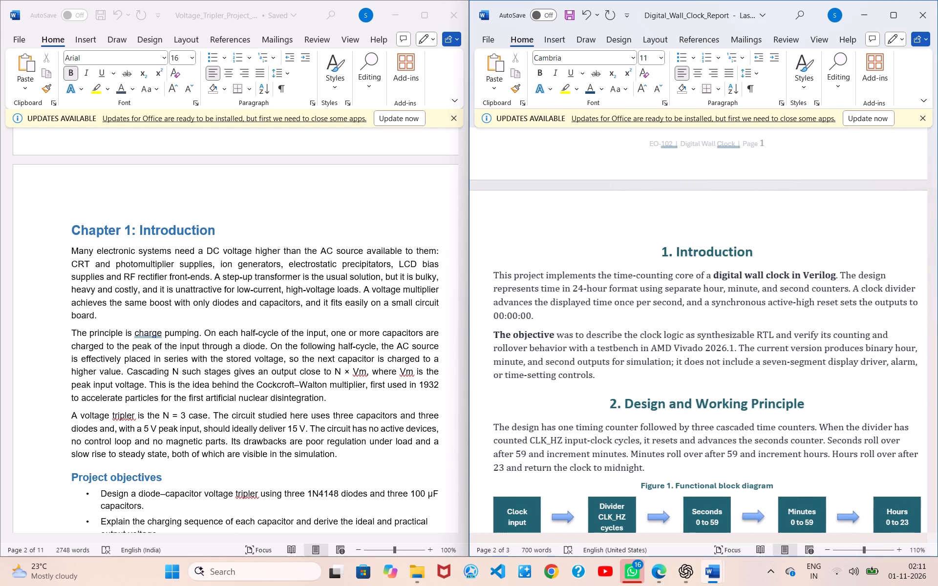
pyautogui.hscroll(-1, 724, 313)
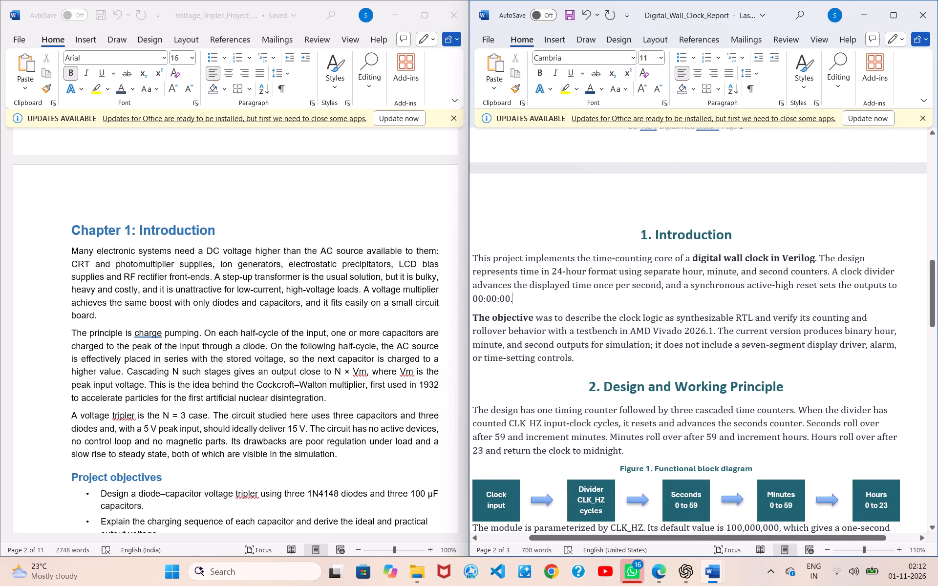
pyautogui.scroll(-1, 724, 313)
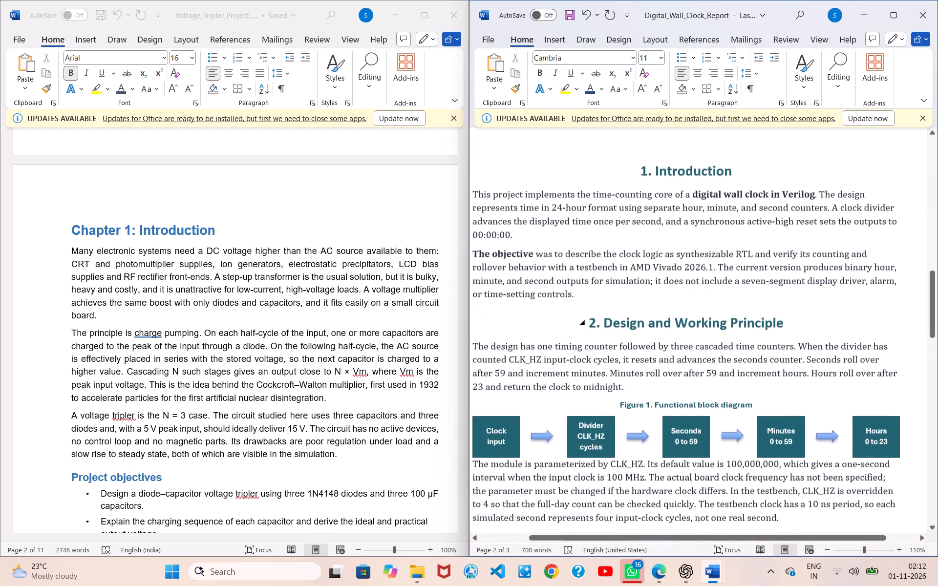
pyautogui.scroll(-1, 724, 313)
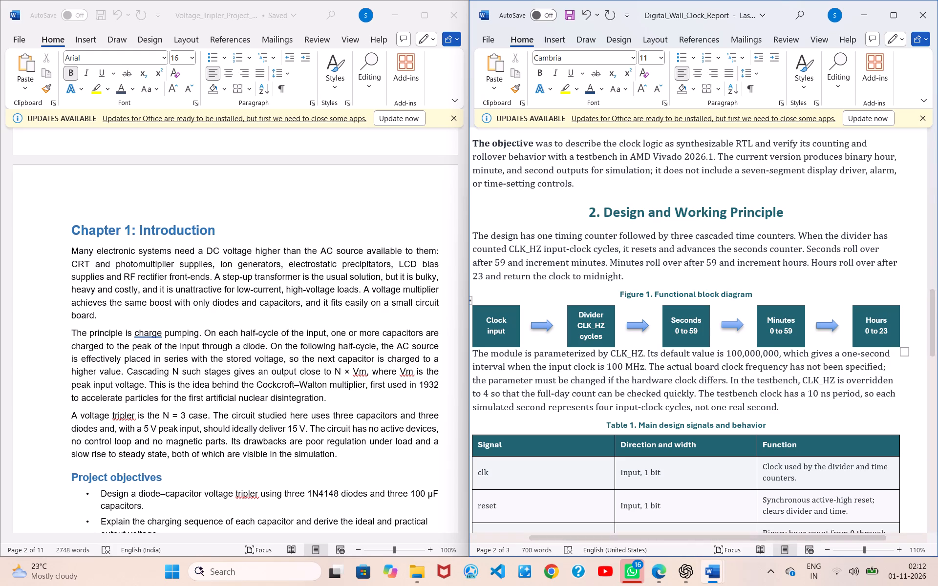
pyautogui.scroll(-3, 724, 313)
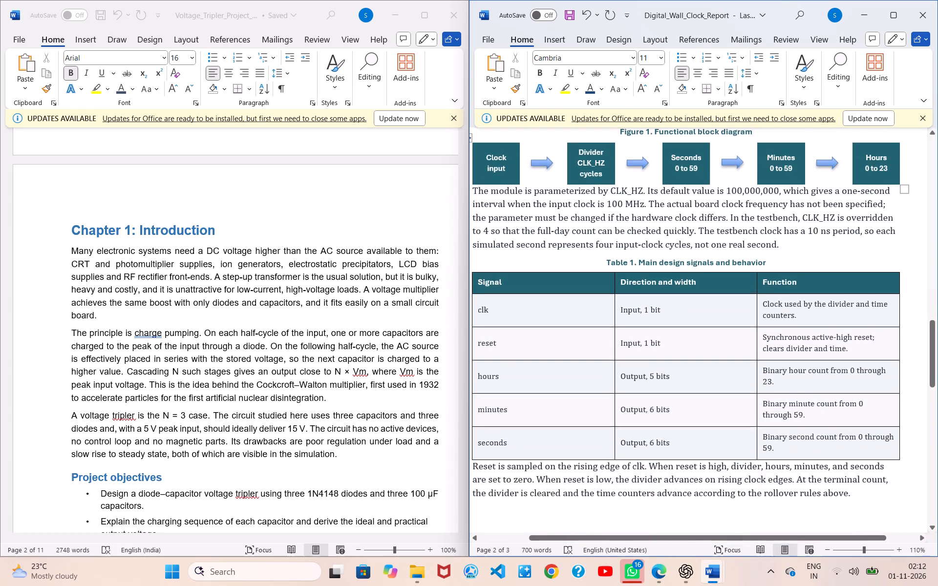
pyautogui.scroll(-5, 724, 313)
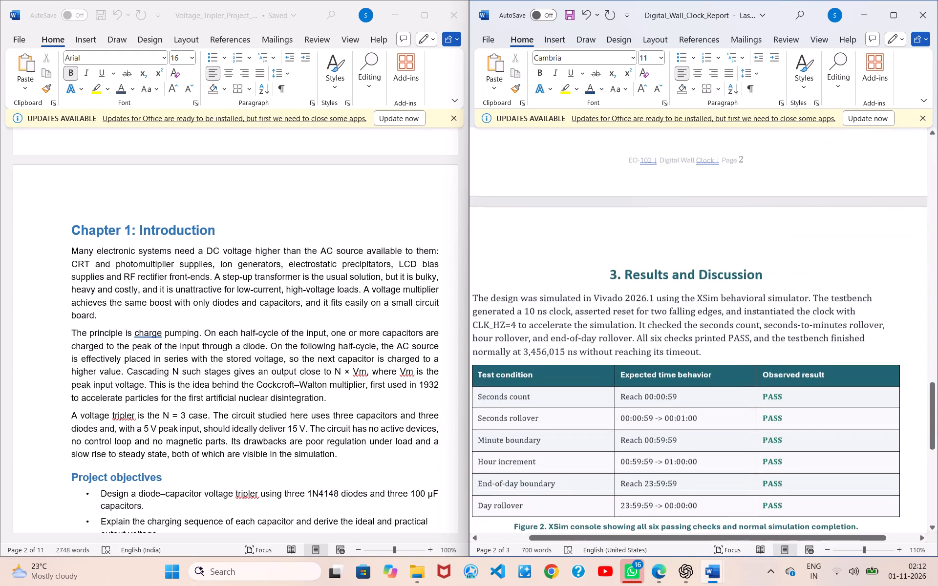
pyautogui.scroll(-1, 724, 313)
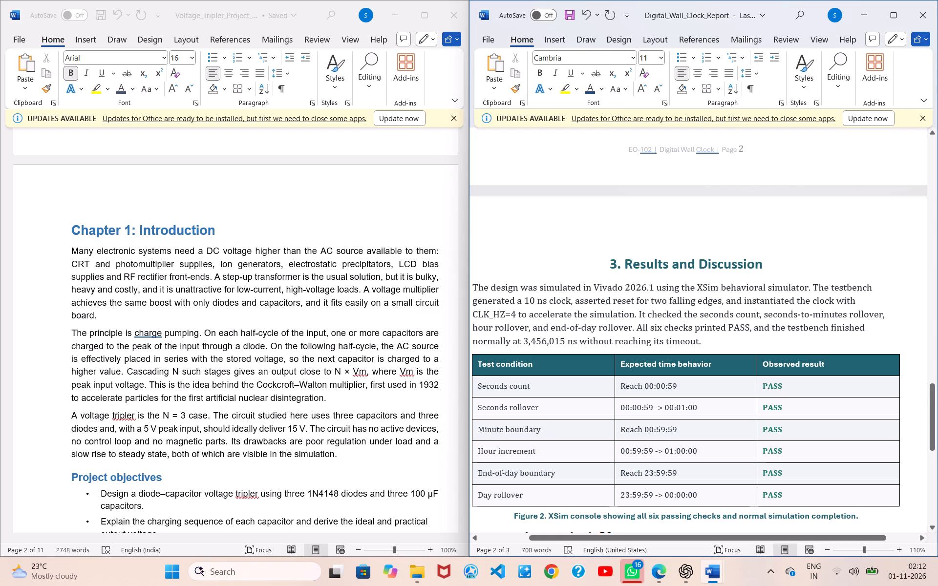
pyautogui.scroll(-4, 724, 313)
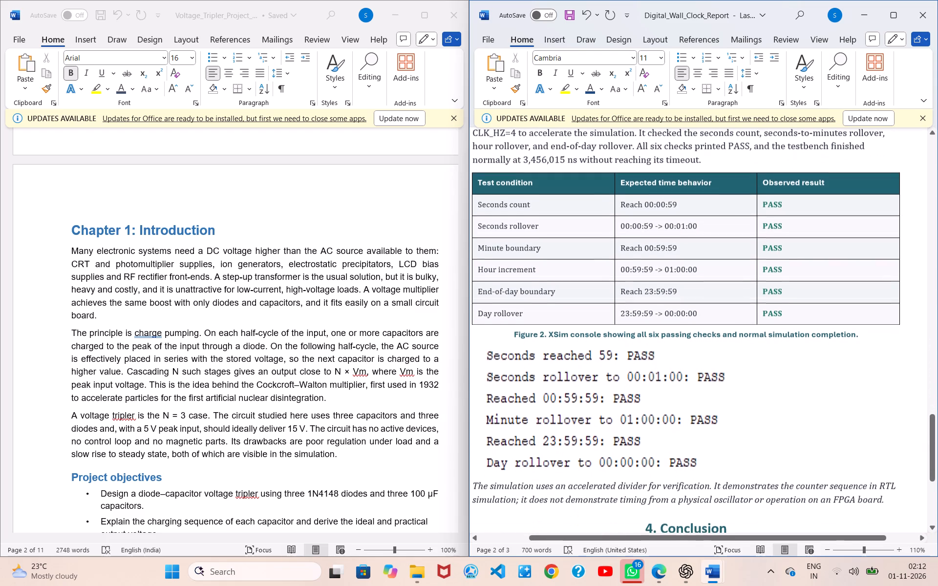
pyautogui.hscroll(1, 724, 313)
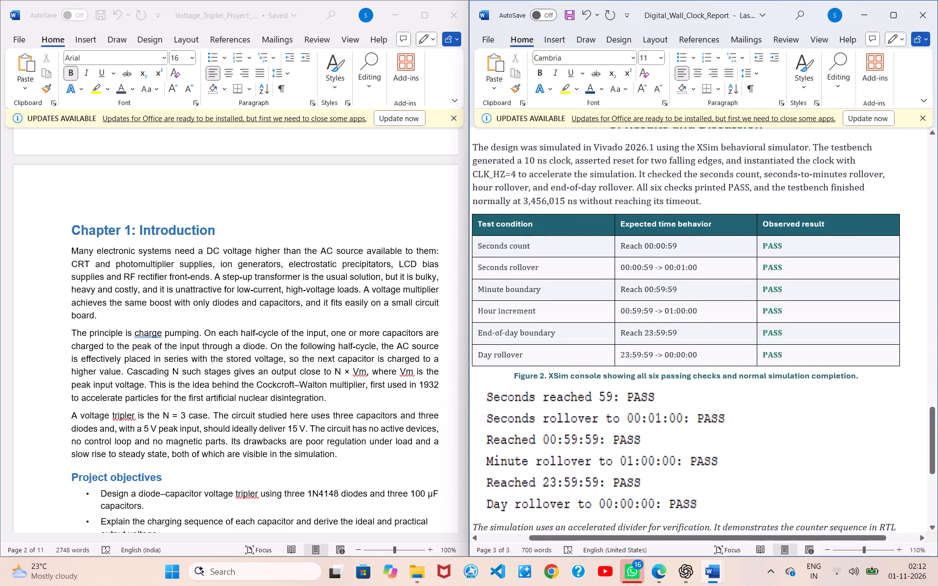
pyautogui.hscroll(2, 724, 313)
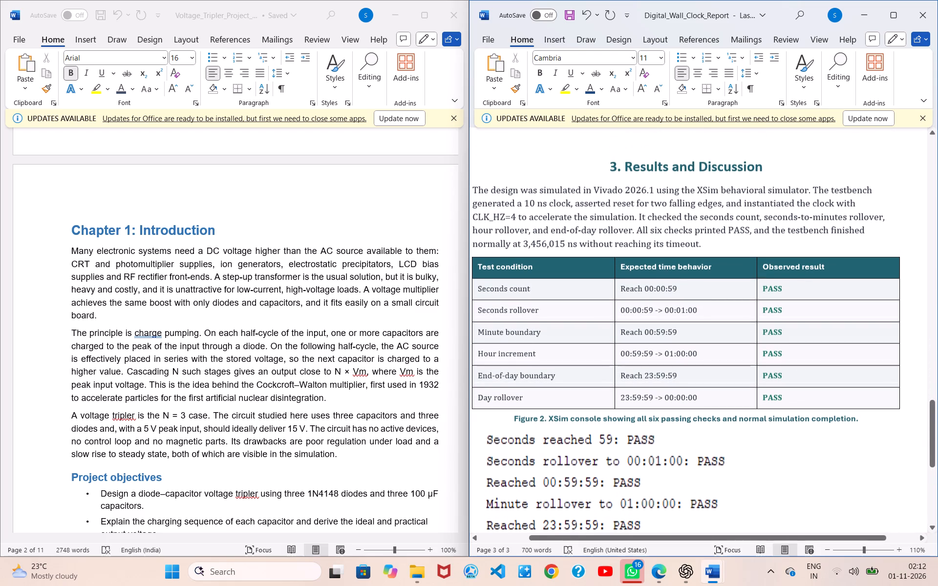
pyautogui.hscroll(1, 724, 313)
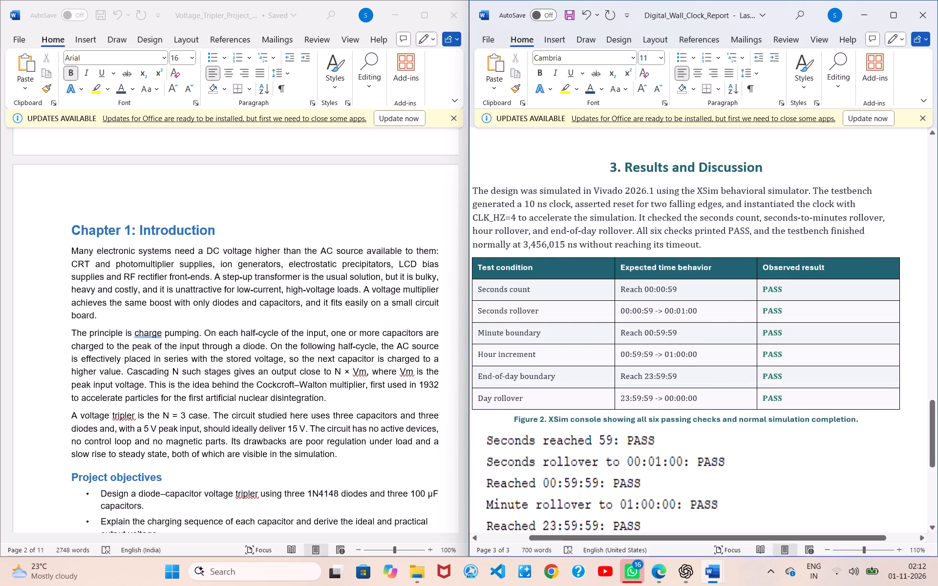
pyautogui.hscroll(1, 724, 313)
pyautogui.scroll(-1, 724, 313)
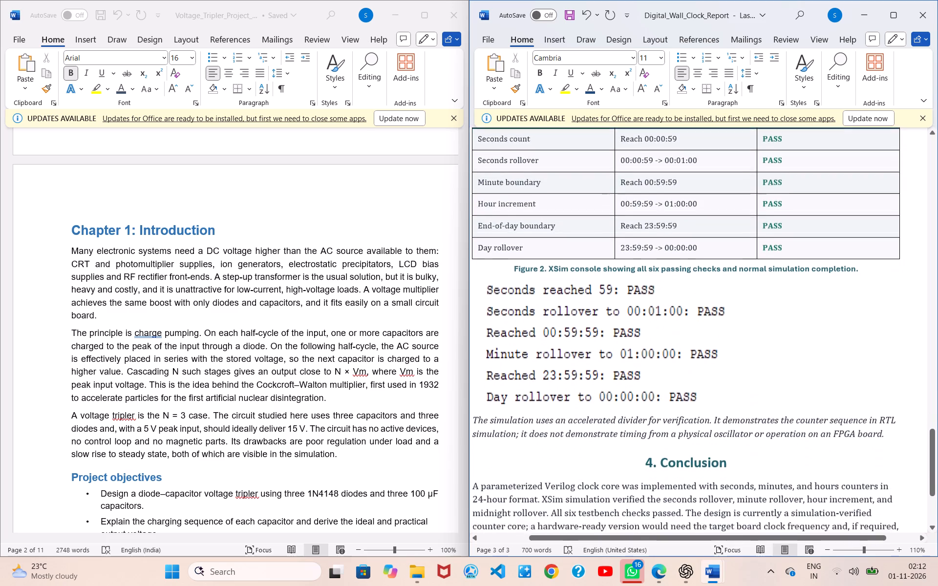
pyautogui.scroll(-2, 724, 313)
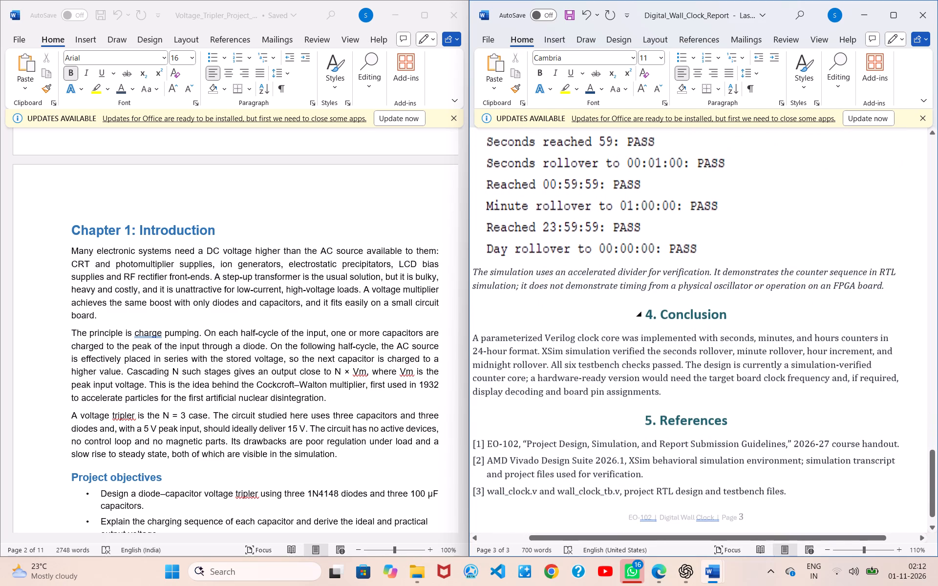
pyautogui.scroll(-1, 724, 313)
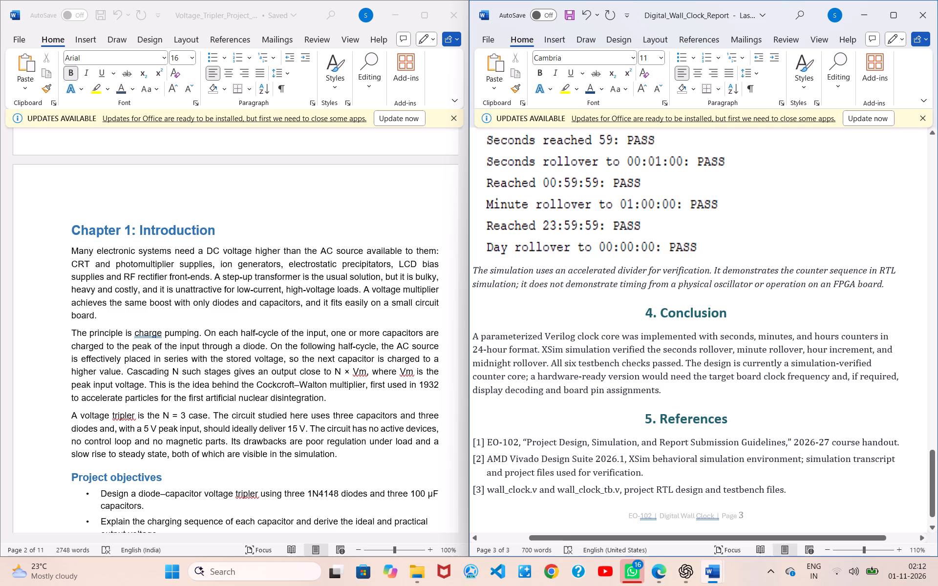
# Make the phrase "All six testbench checks passed" bold in the Conclusion paragraph of the wall clock report.
pyautogui.moveTo(552, 363); pyautogui.dragTo(558, 363)
pyautogui.moveTo(558, 363); pyautogui.dragTo(673, 367)
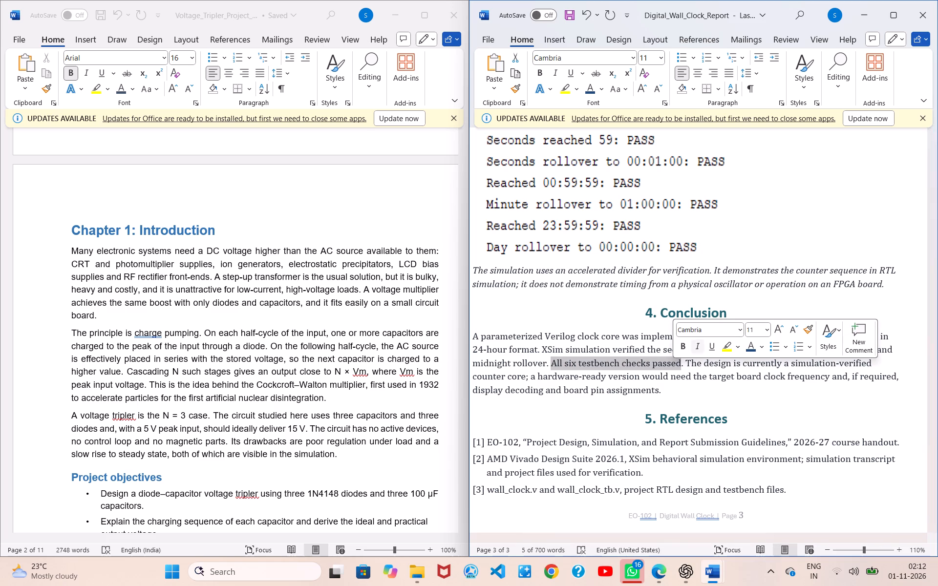
pyautogui.click(684, 345)
pyautogui.click(689, 391)
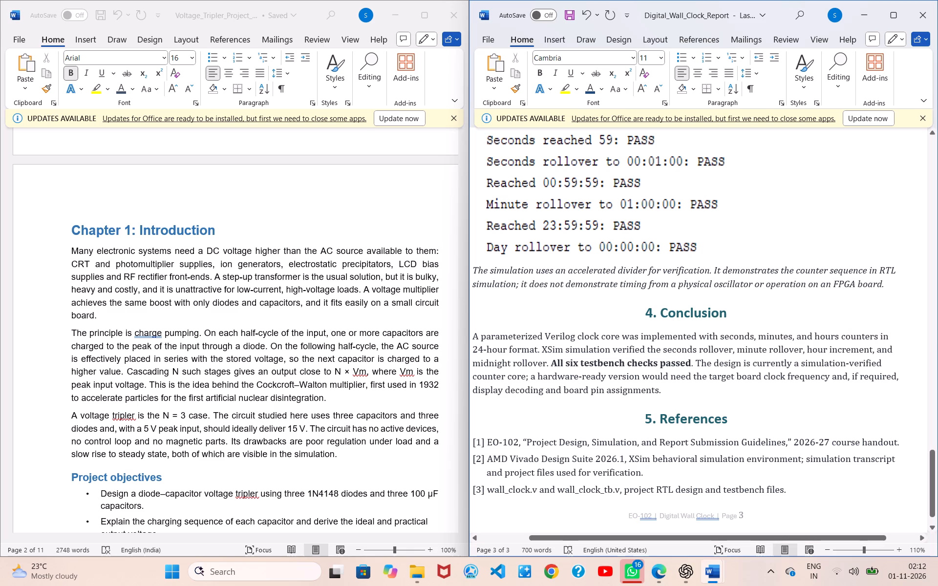
# Check the overall page layout of the wall clock report at a reduced zoom of 80%, from the cover page to the References.
pyautogui.scroll(-1, 689, 391)
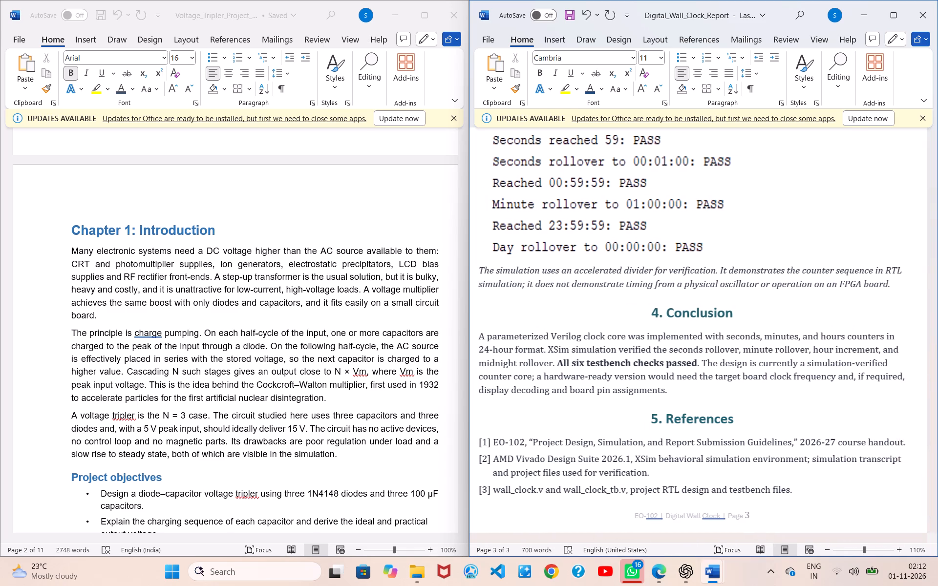
pyautogui.scroll(-1, 689, 391)
pyautogui.scroll(1, 689, 391)
pyautogui.keyDown('ctrl'); pyautogui.scroll(-4, 689, 391); pyautogui.keyUp('ctrl')
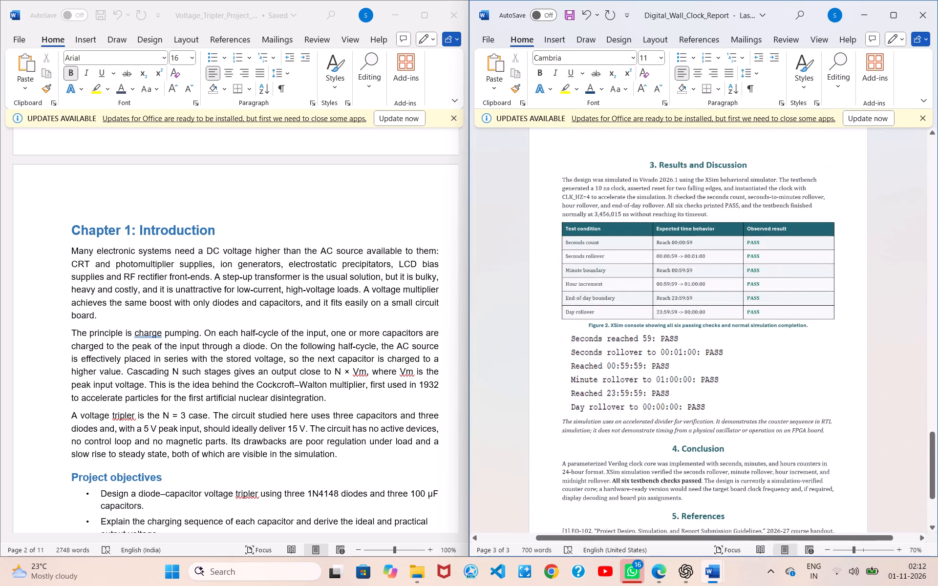
pyautogui.scroll(3, 689, 391)
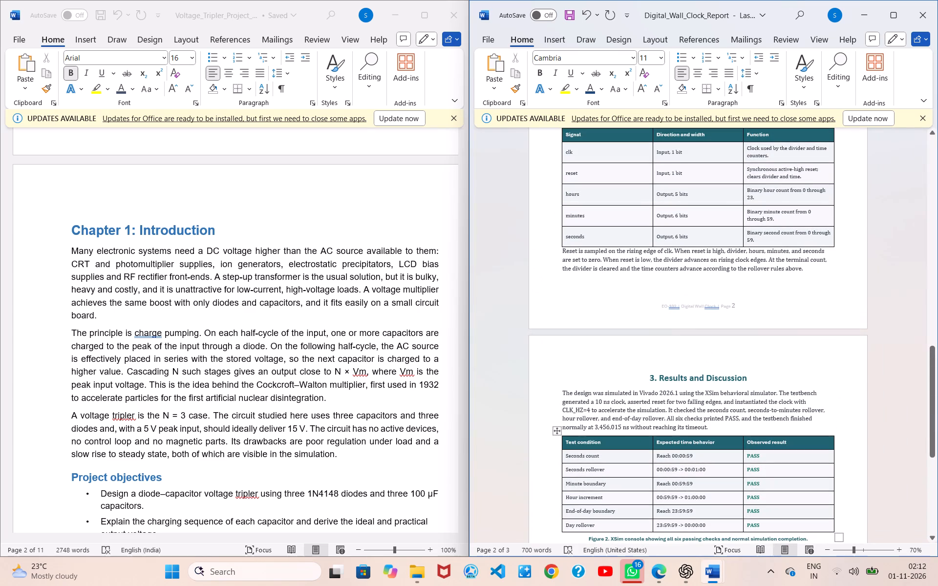
pyautogui.keyDown('ctrl'); pyautogui.scroll(1, 689, 391); pyautogui.keyUp('ctrl')
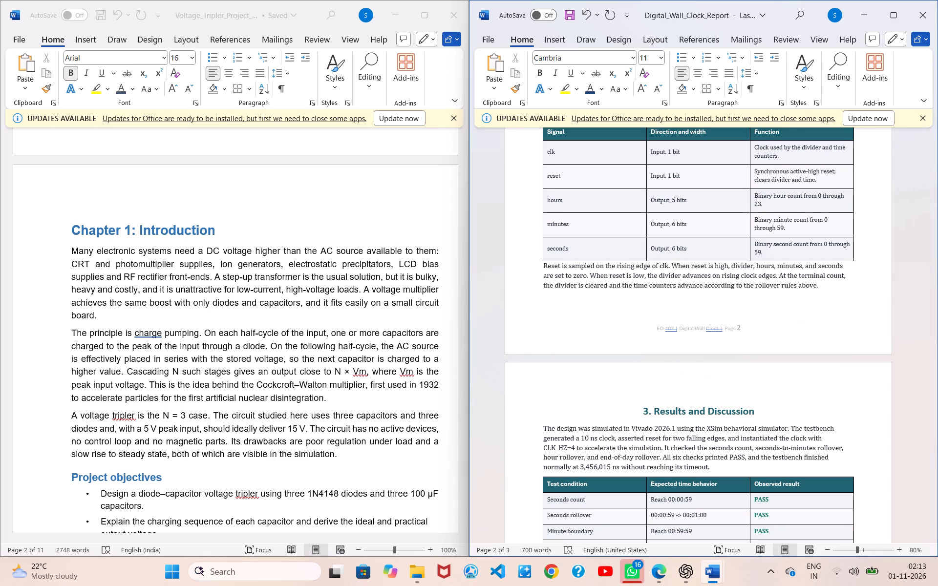
pyautogui.scroll(8, 689, 391)
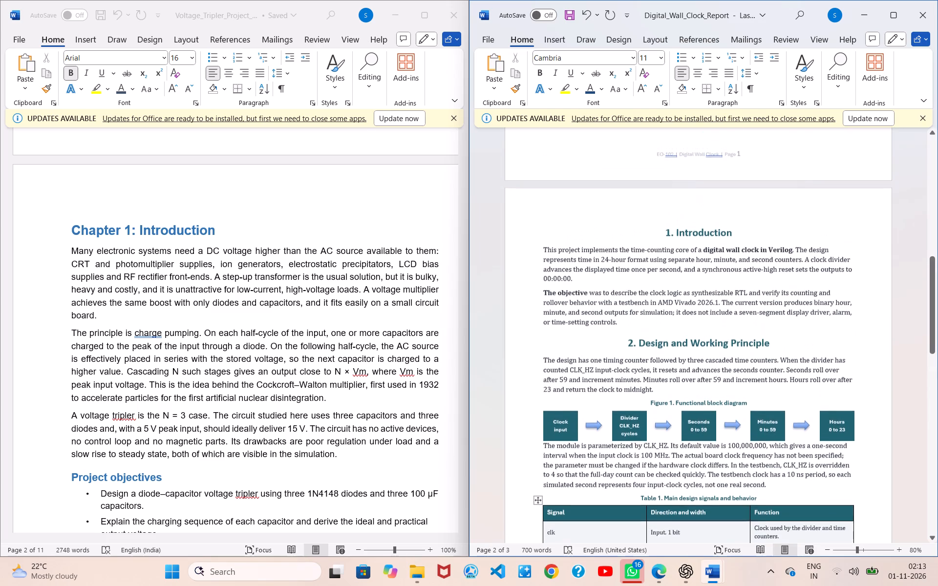
pyautogui.scroll(8, 689, 391)
pyautogui.scroll(-8, 689, 391)
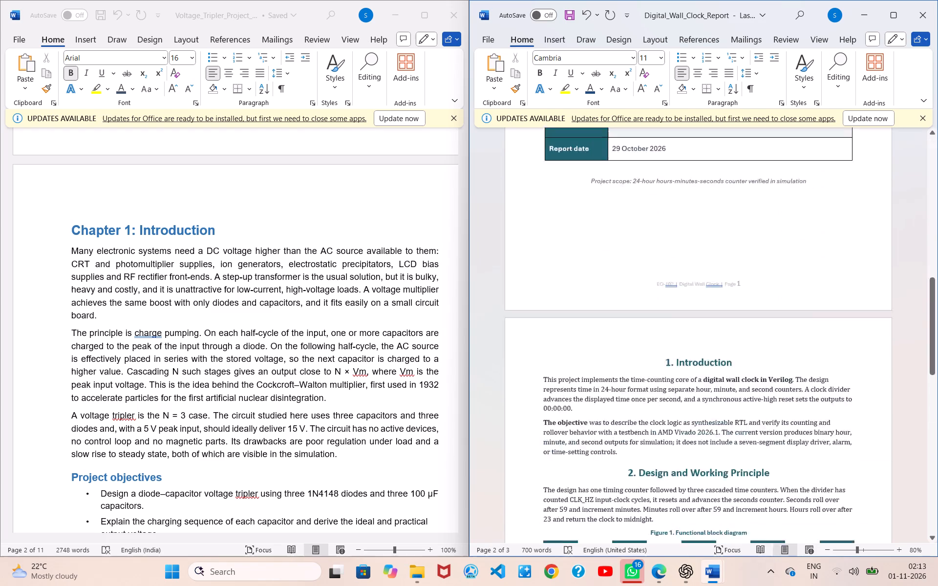
pyautogui.scroll(-7, 689, 391)
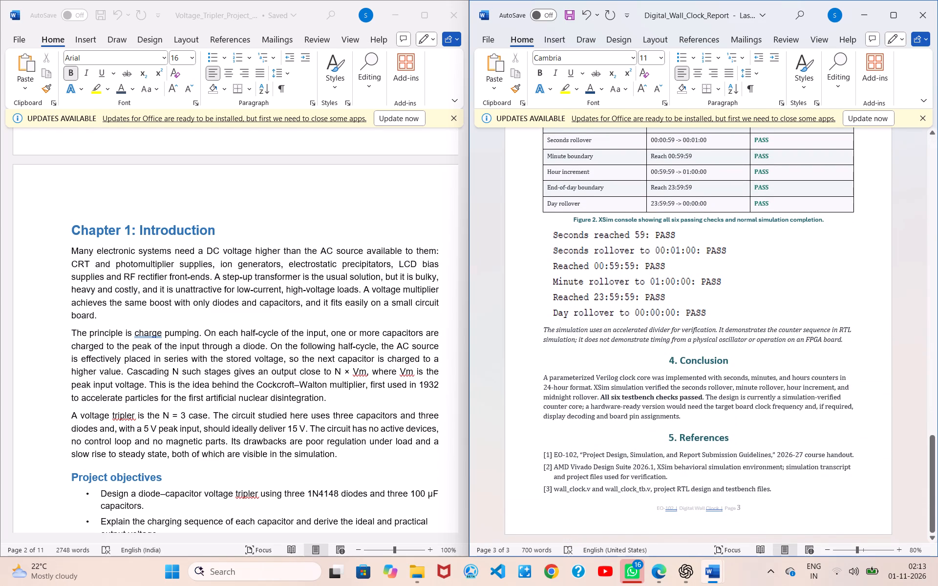
# Minimise the wall clock report, skim Chapters 1 to 3 of the voltage tripler report, and minimise that report too.
pyautogui.click(860, 22)
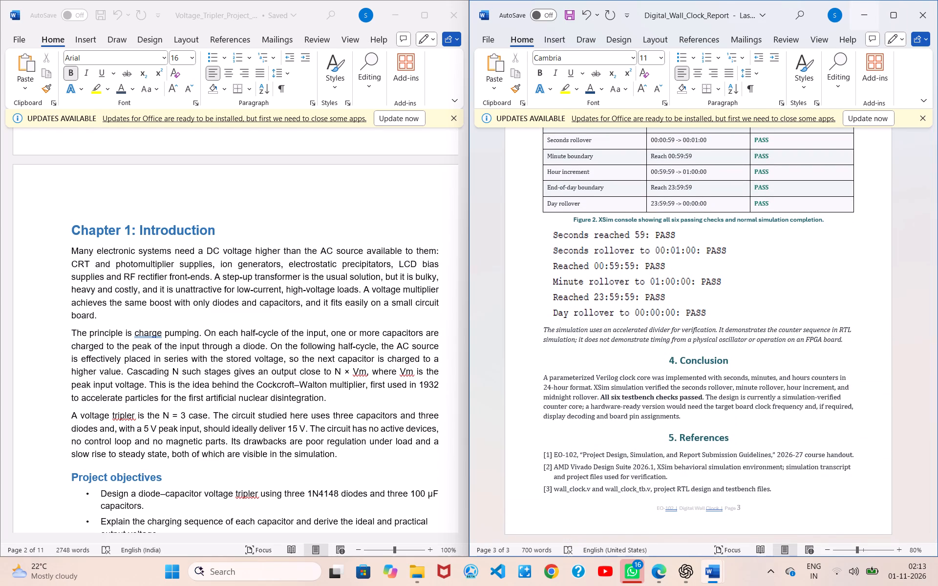
pyautogui.hscroll(2, 330, 318)
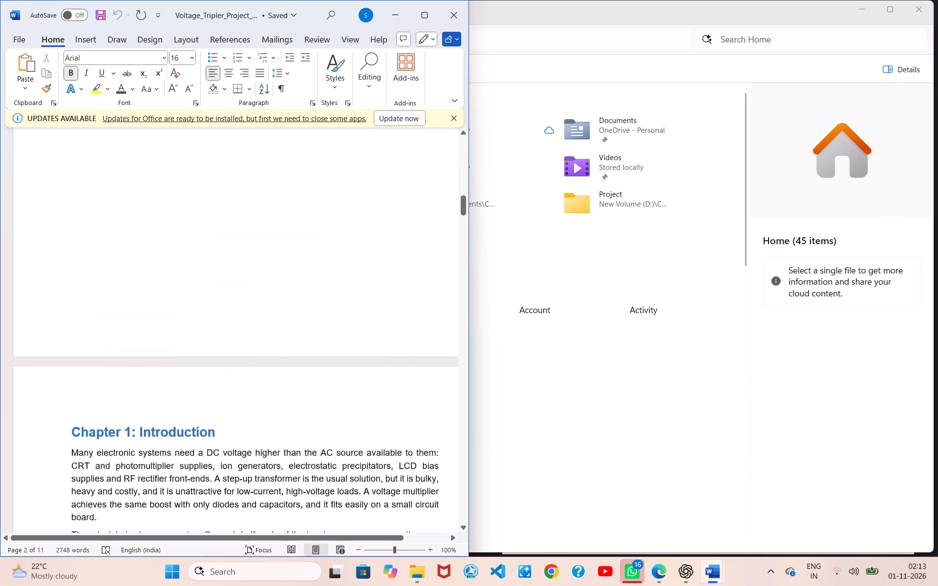
pyautogui.hscroll(2, 330, 318)
pyautogui.scroll(-4, 330, 318)
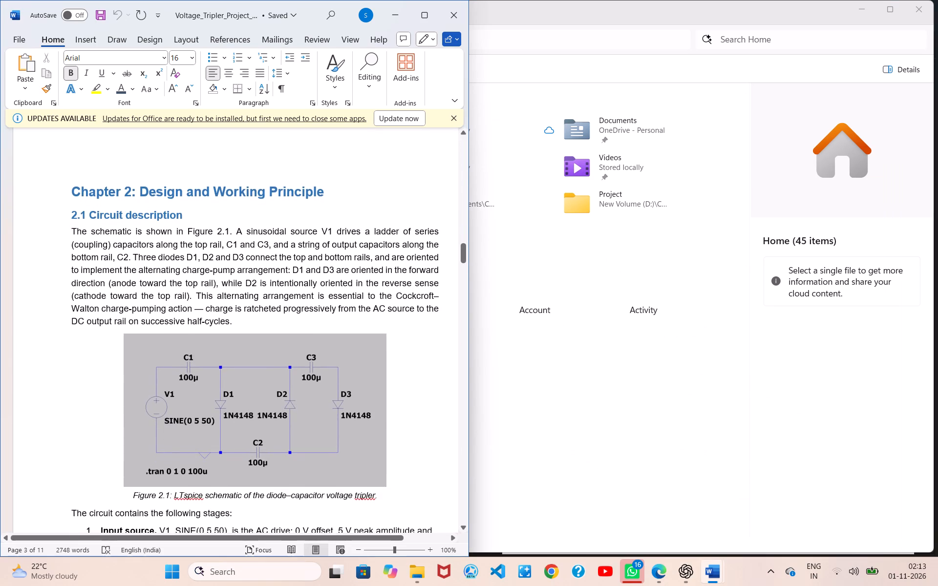
pyautogui.scroll(-8, 330, 318)
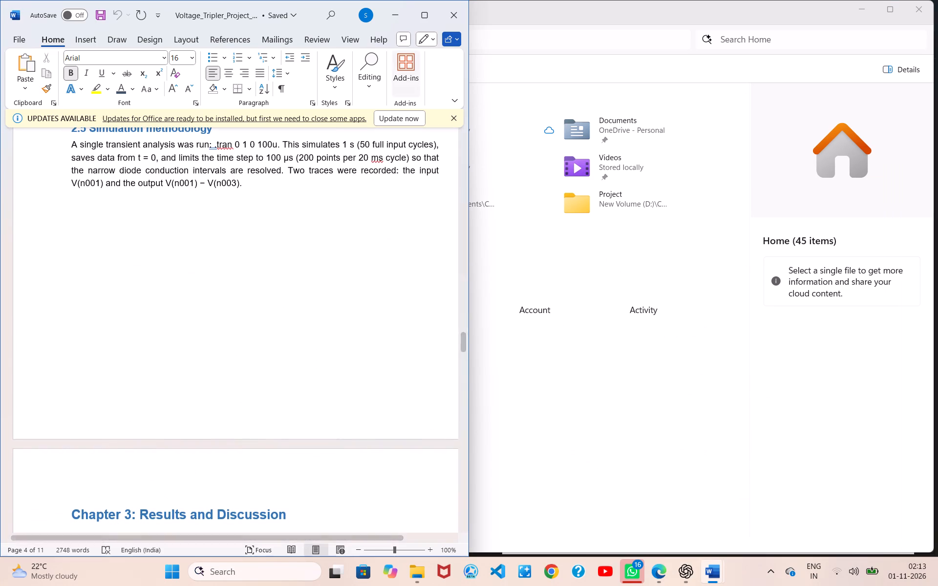
pyautogui.click(400, 16)
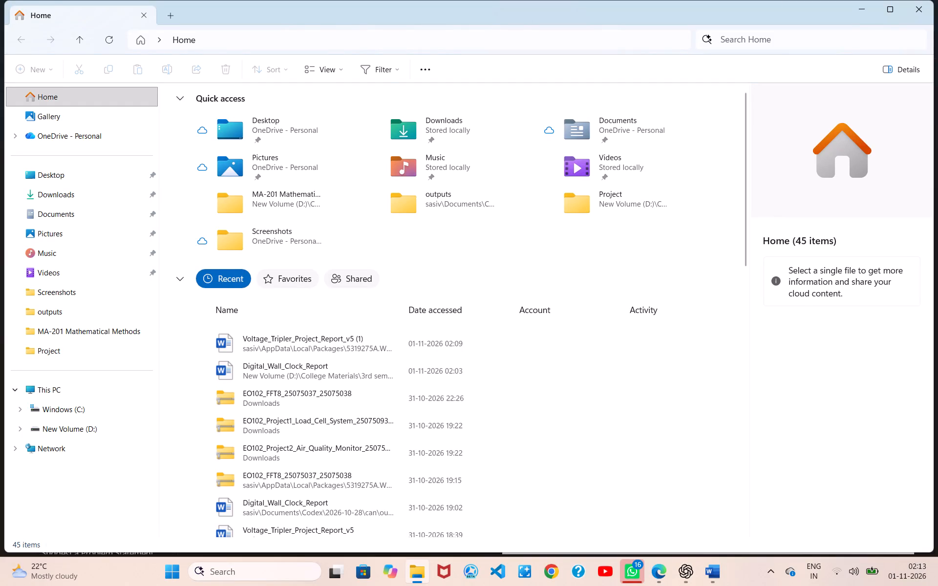
# In File Explorer, open the Word document 8-Point_Radix-2_FFT_Project_Report_FINAL from the Report folder inside the recent EO102_FFT8 zip archive.
pyautogui.doubleClick(305, 391)
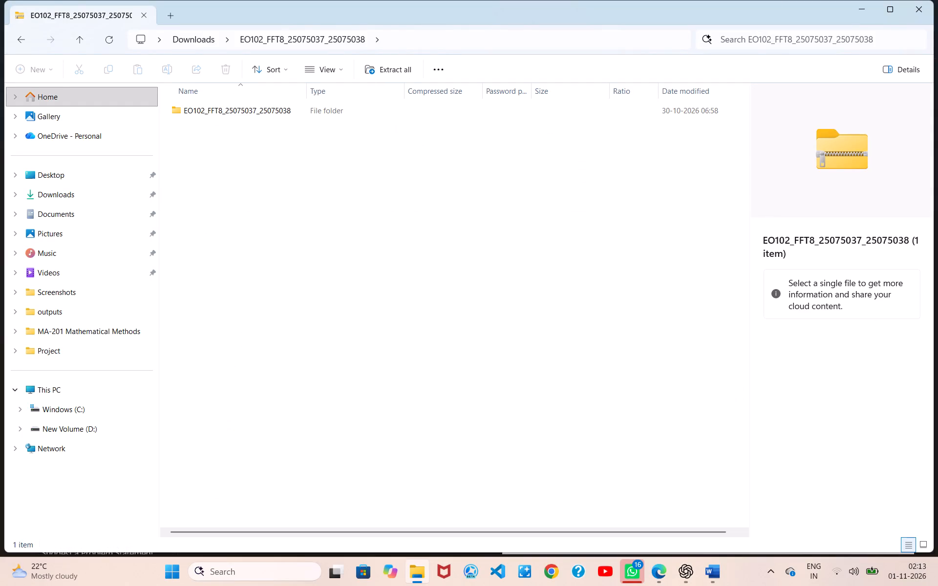
pyautogui.doubleClick(246, 117)
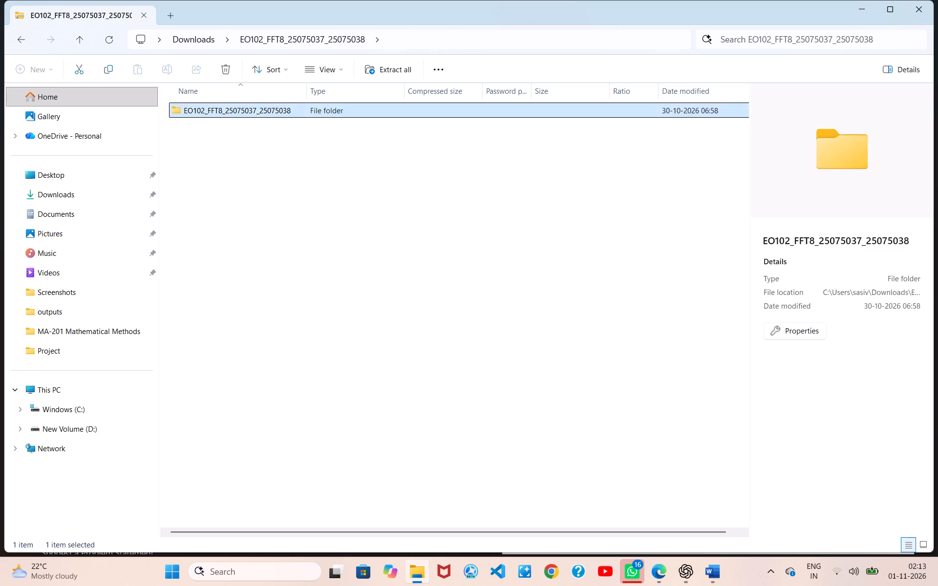
pyautogui.doubleClick(240, 127)
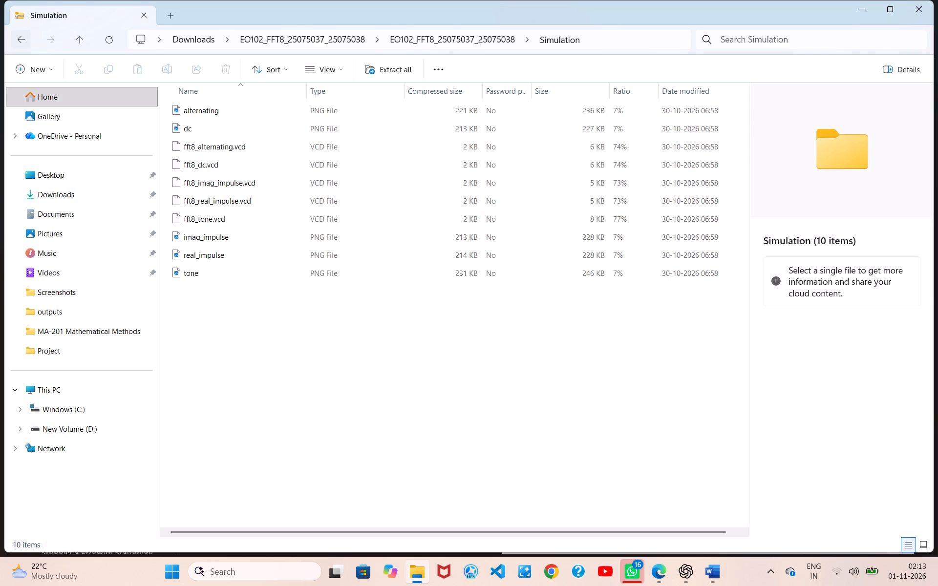
pyautogui.click(19, 44)
pyautogui.doubleClick(246, 114)
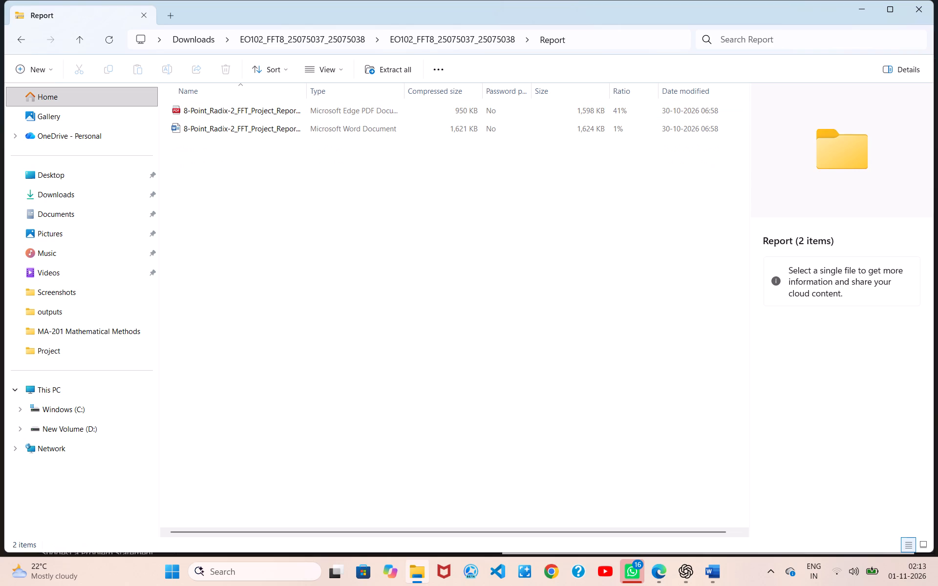
pyautogui.doubleClick(231, 129)
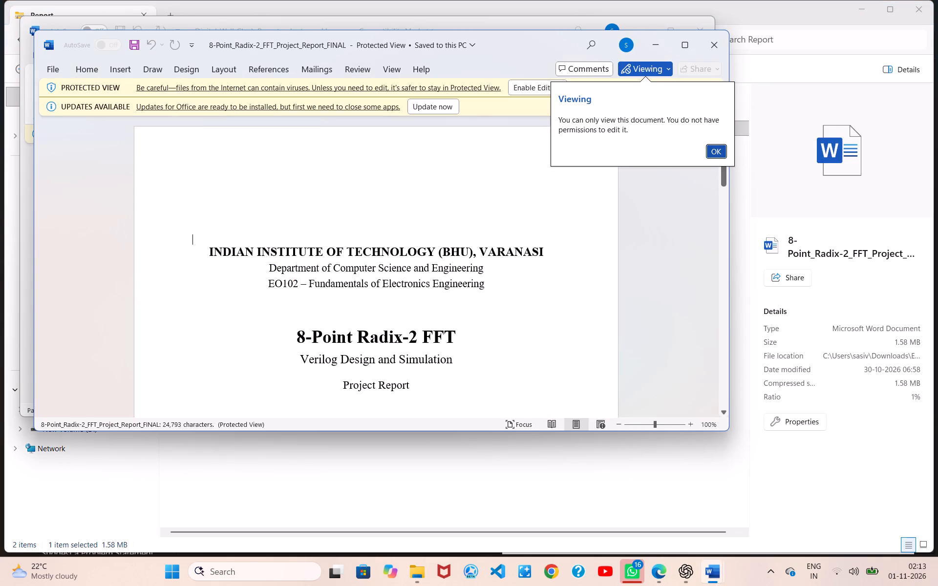
# Dismiss the viewing notice, skim the FFT report's cover and Introduction, and enable editing to leave Protected View.
pyautogui.click(658, 70)
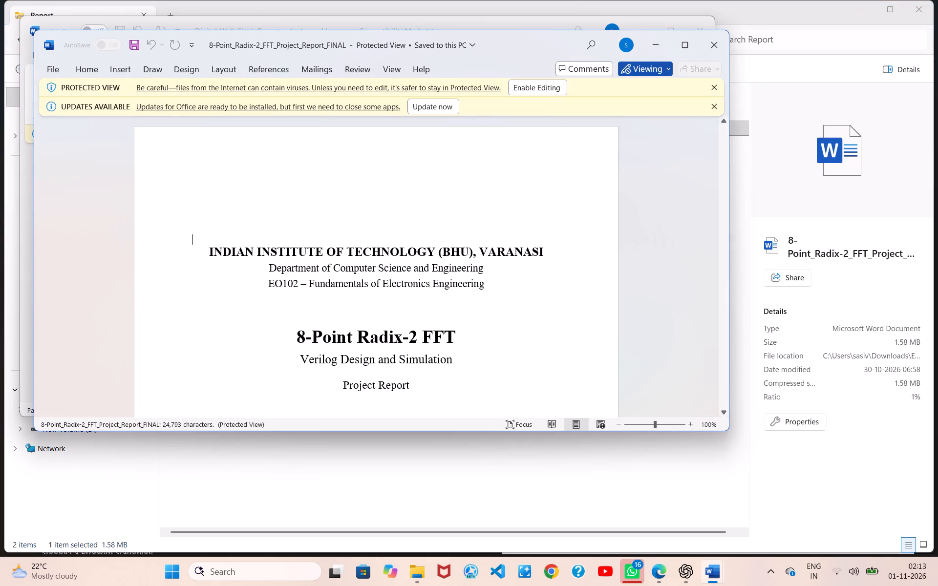
pyautogui.click(658, 70)
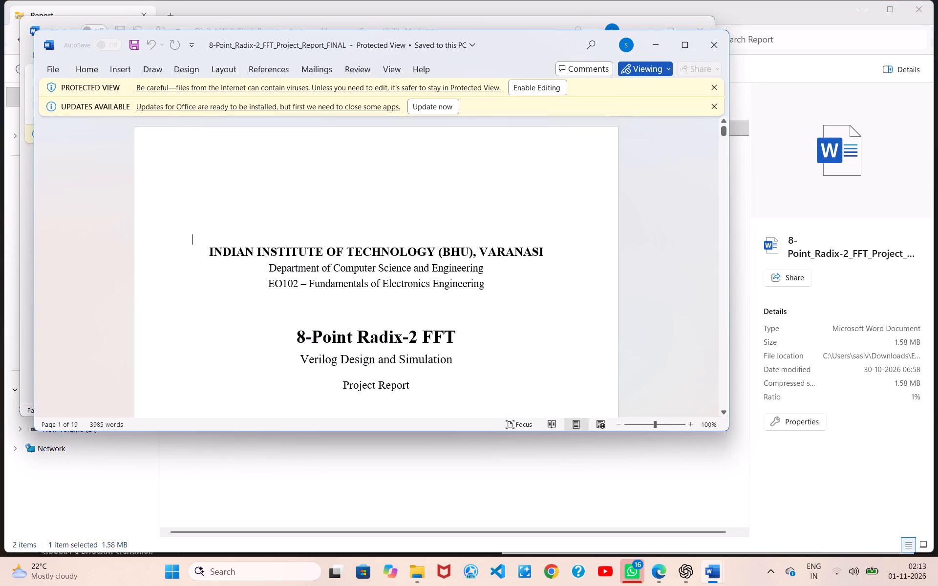
pyautogui.scroll(-7, 470, 313)
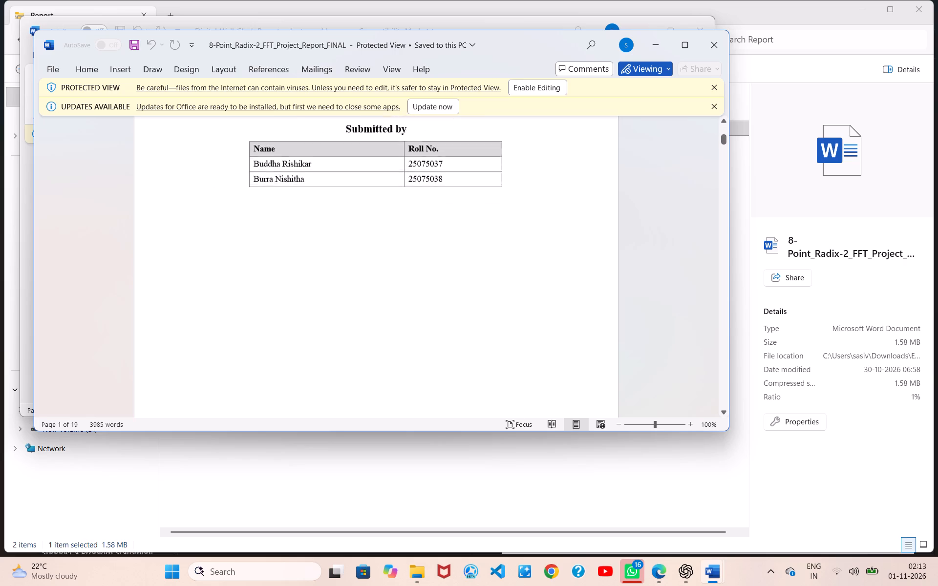
pyautogui.scroll(-3, 470, 313)
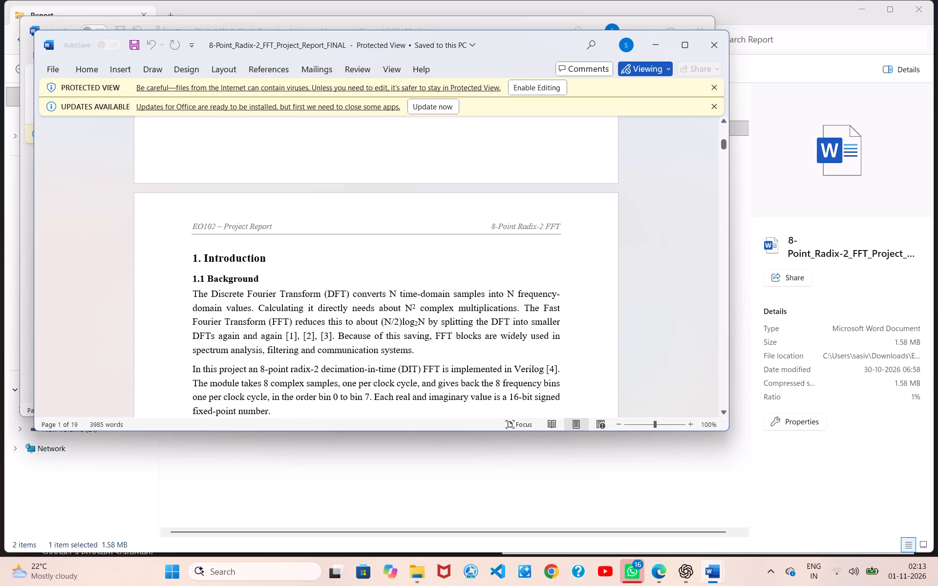
pyautogui.scroll(-1, 470, 313)
pyautogui.click(540, 89)
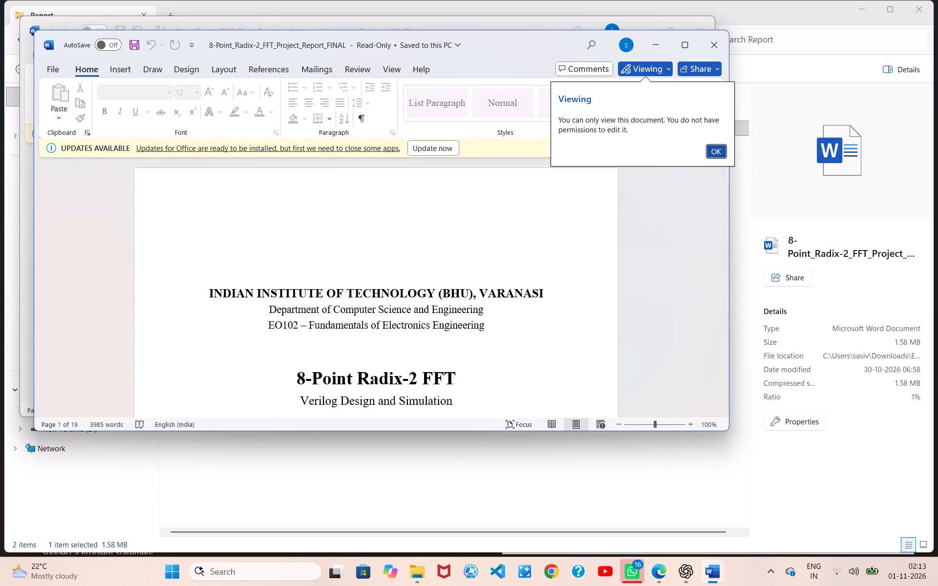
pyautogui.click(720, 153)
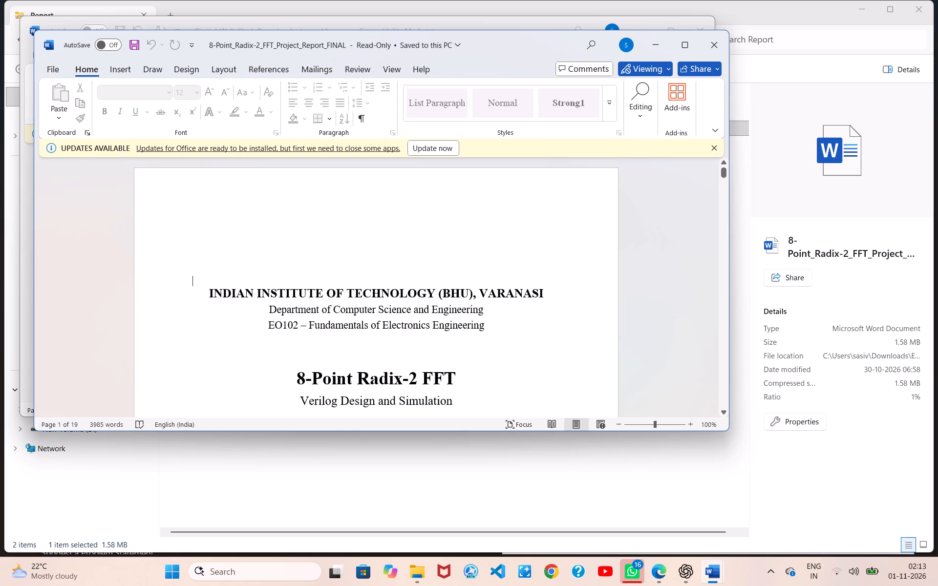
# Skim the 8-point FFT report from the cover page to the test results summary in Section 3, and minimise it.
pyautogui.scroll(-4, 500, 282)
pyautogui.hscroll(1, 500, 282)
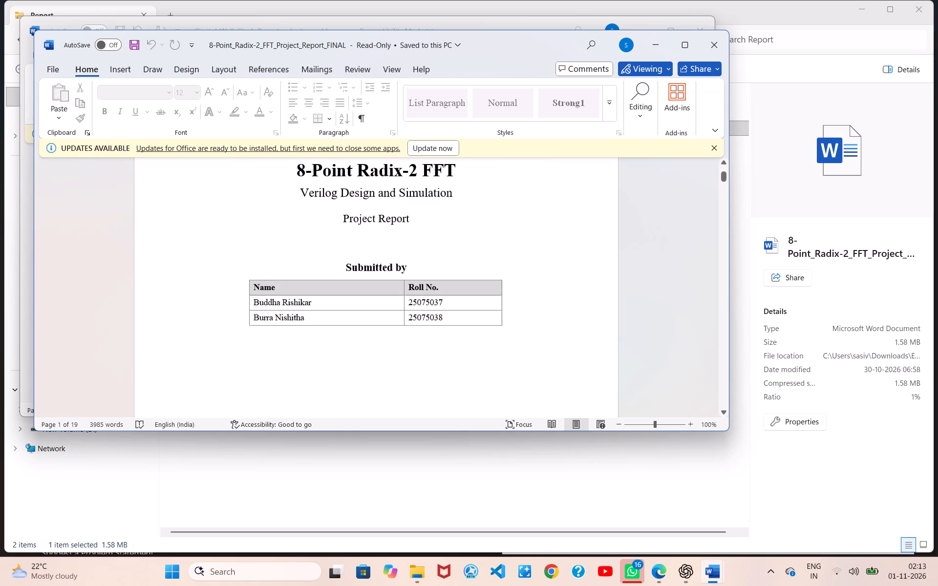
pyautogui.scroll(-1, 500, 282)
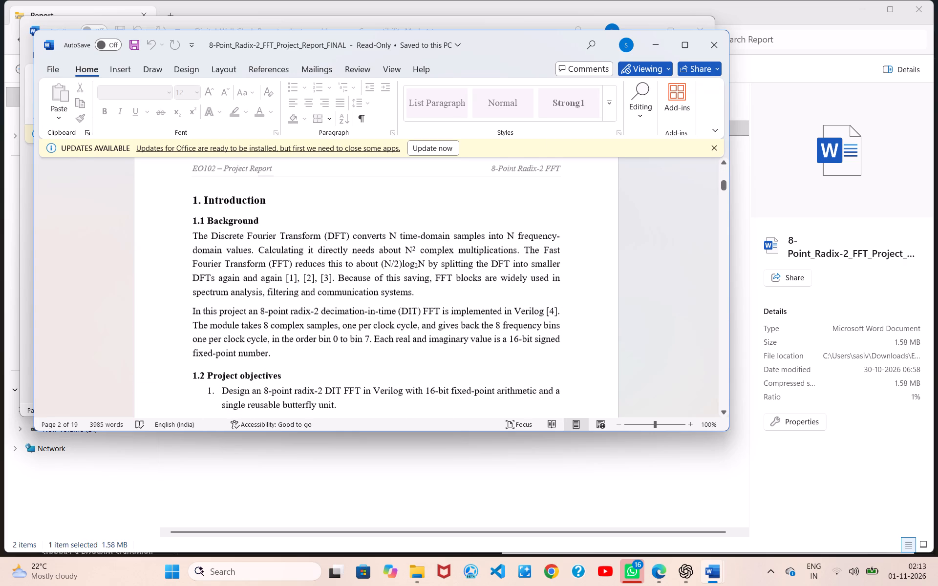
pyautogui.click(487, 278)
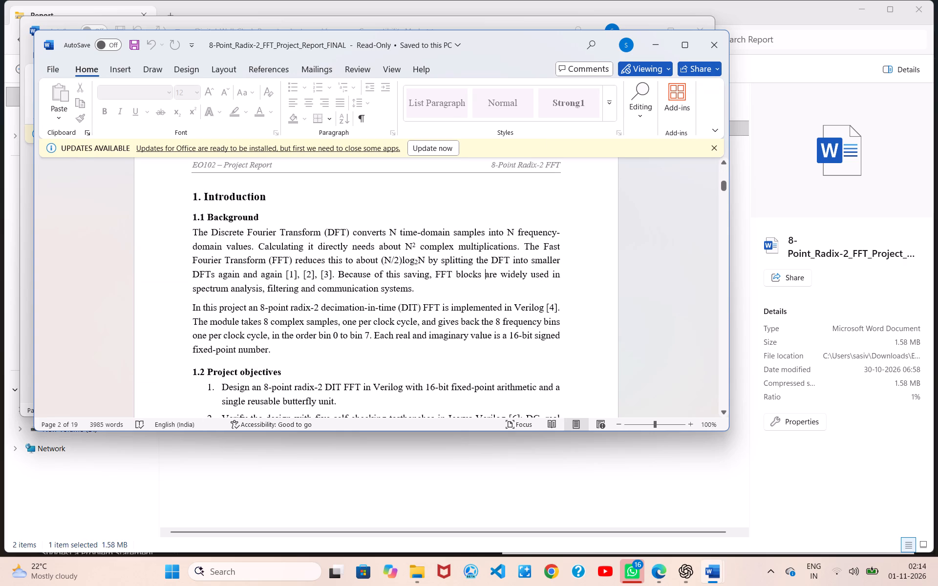
pyautogui.scroll(-2, 487, 278)
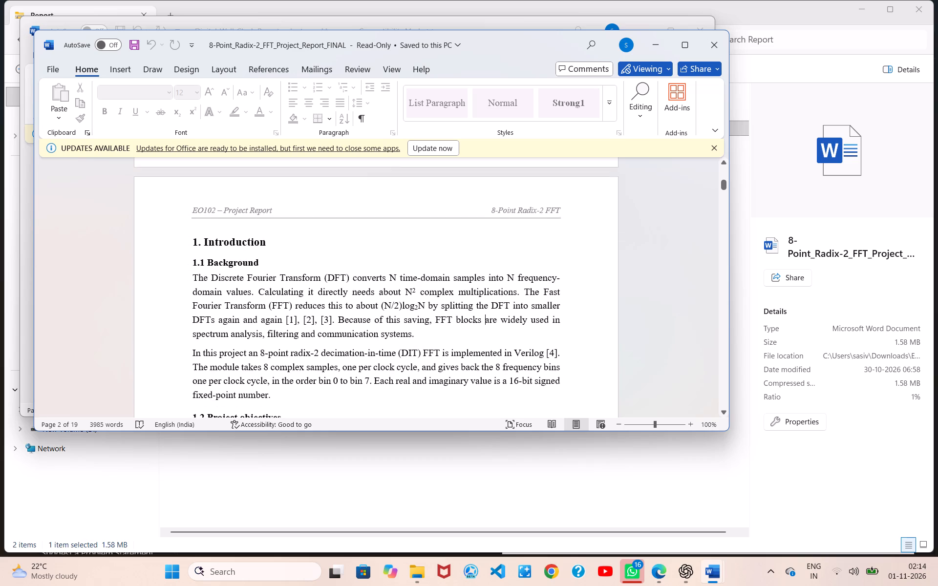
pyautogui.scroll(-3, 487, 278)
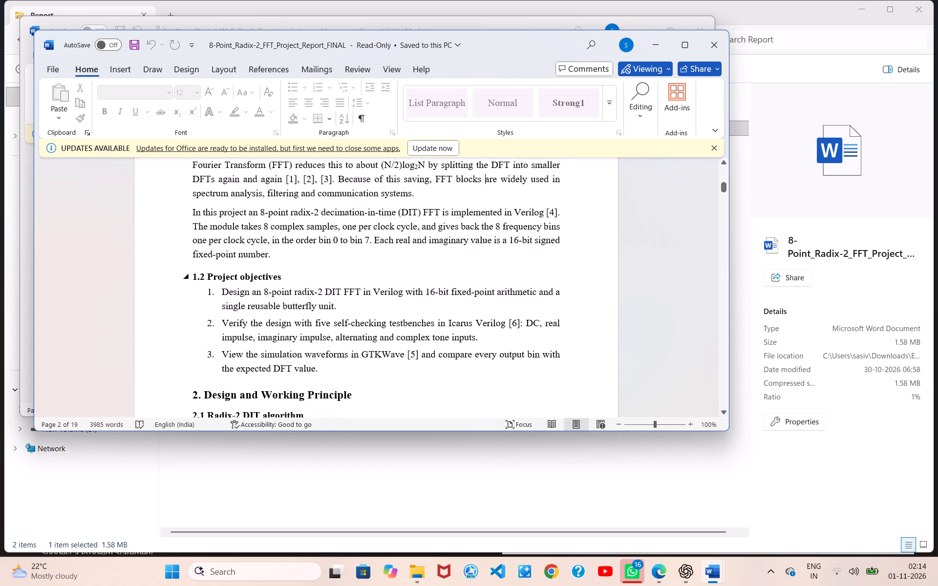
pyautogui.scroll(-4, 487, 278)
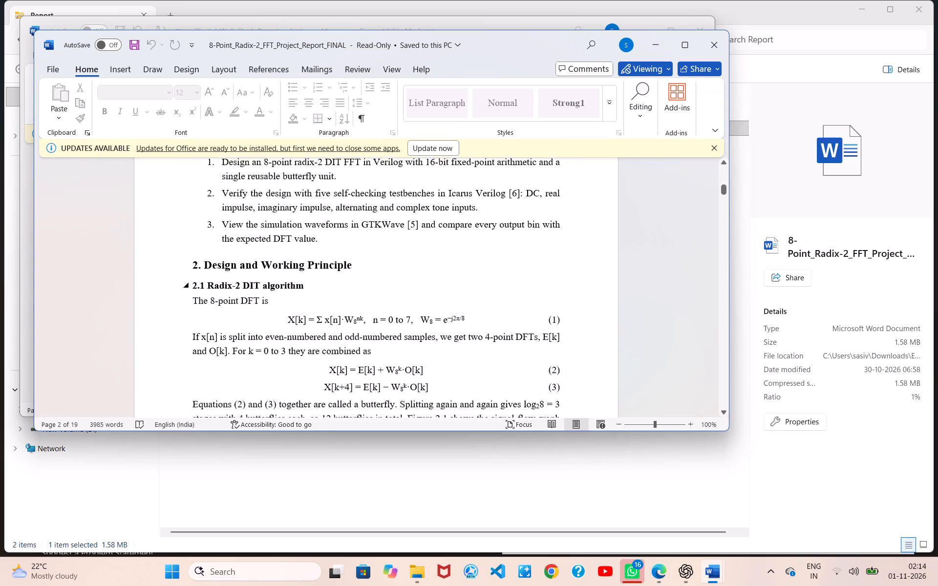
pyautogui.scroll(-2, 487, 278)
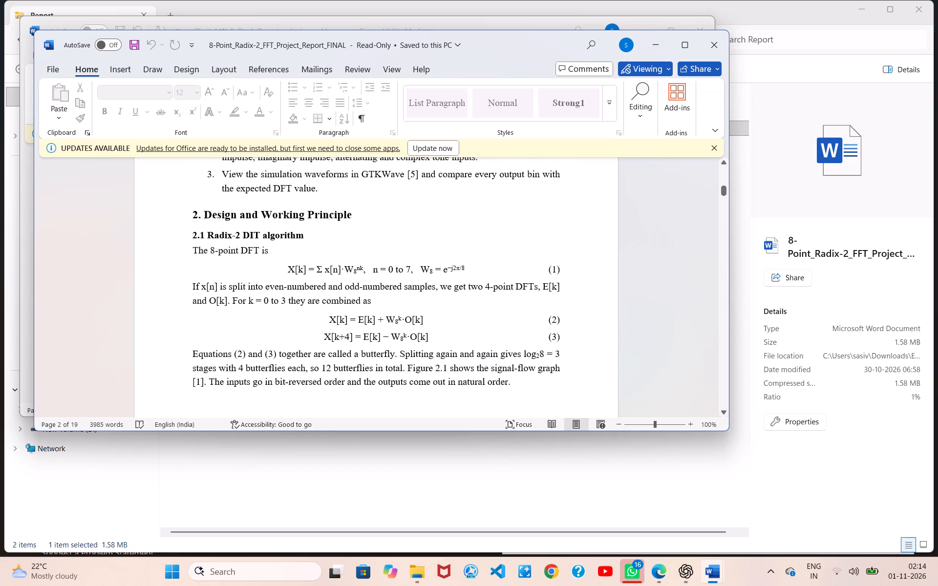
pyautogui.scroll(-1, 487, 278)
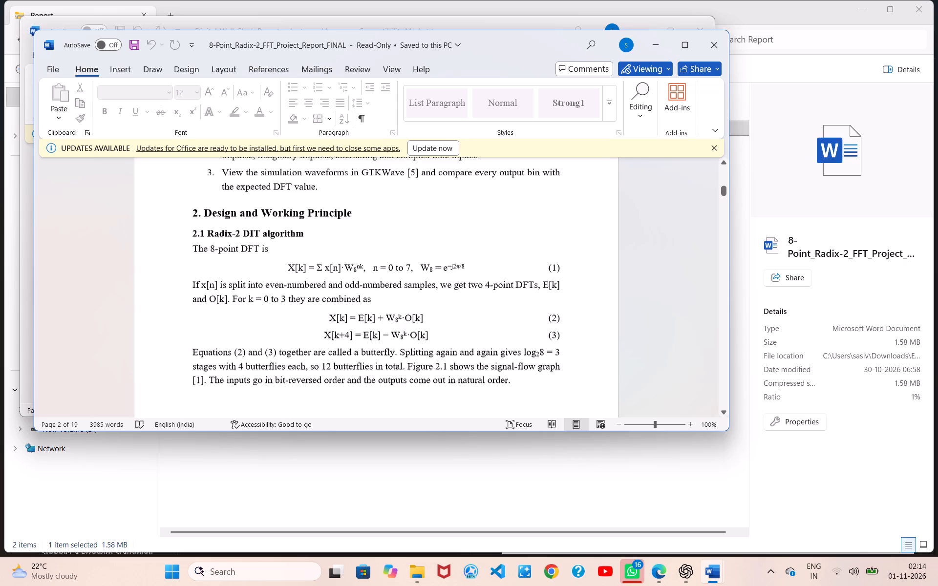
pyautogui.scroll(-6, 487, 278)
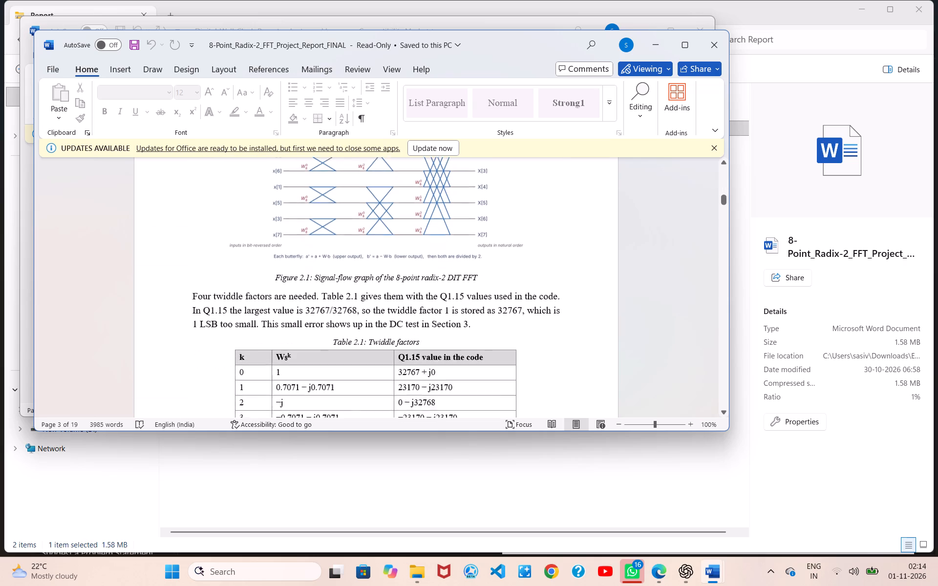
pyautogui.scroll(-4, 487, 278)
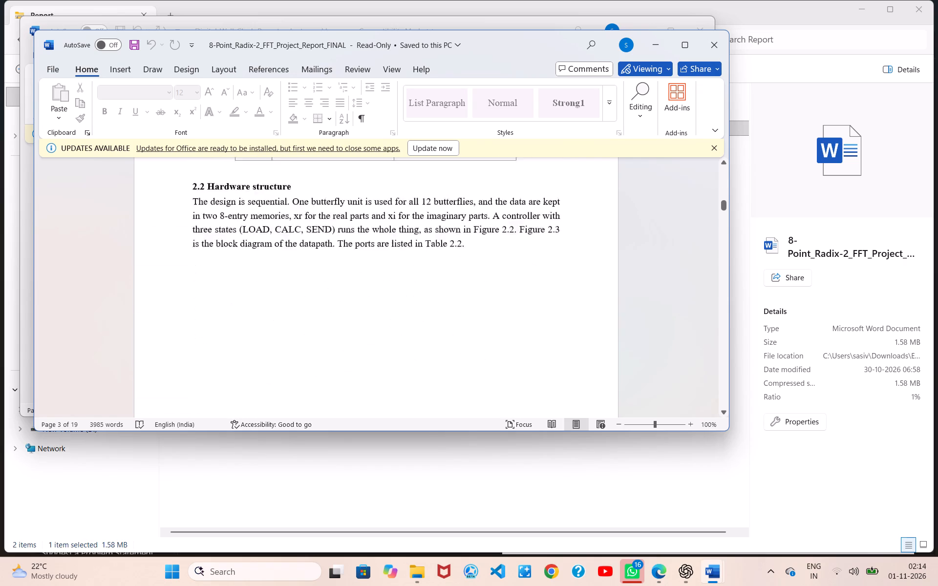
pyautogui.scroll(-1, 487, 278)
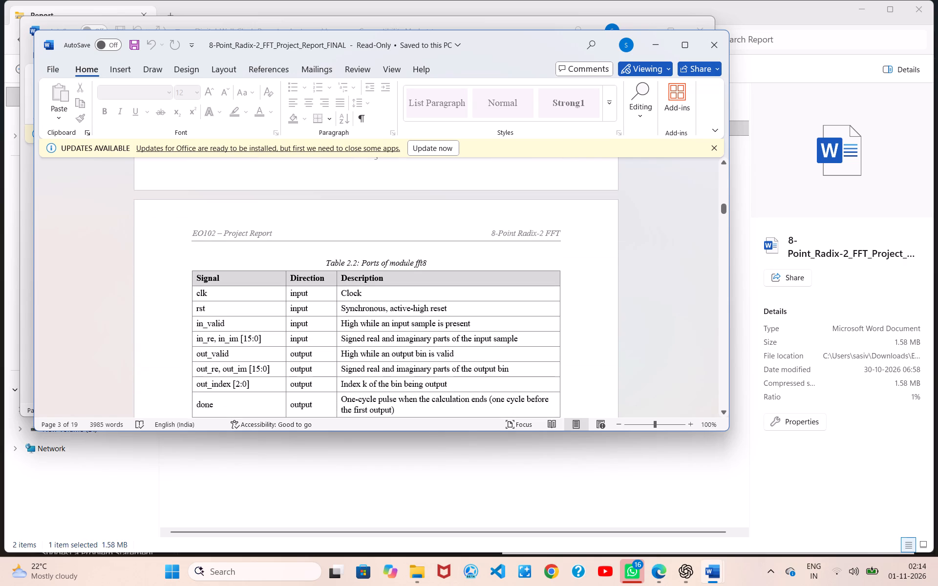
pyautogui.scroll(-2, 487, 278)
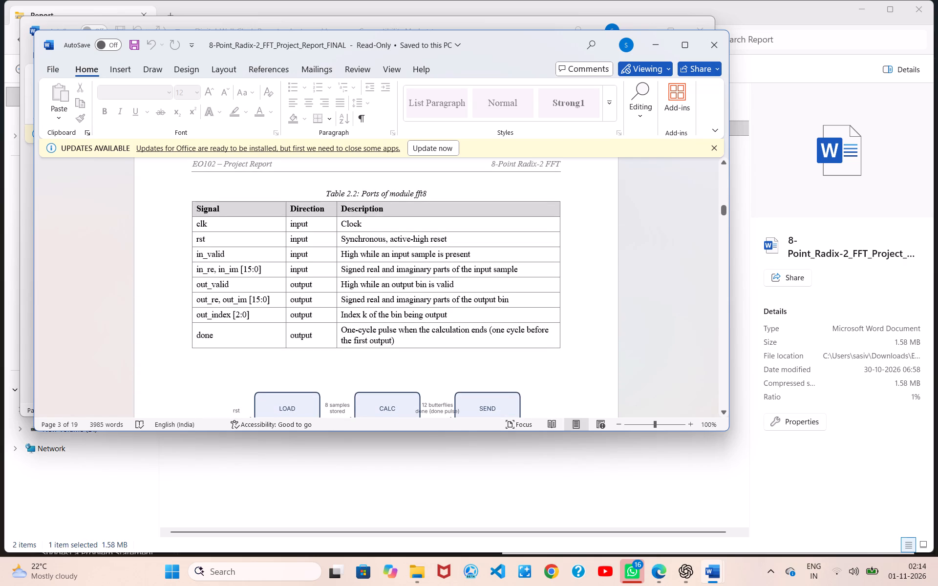
pyautogui.scroll(-4, 487, 278)
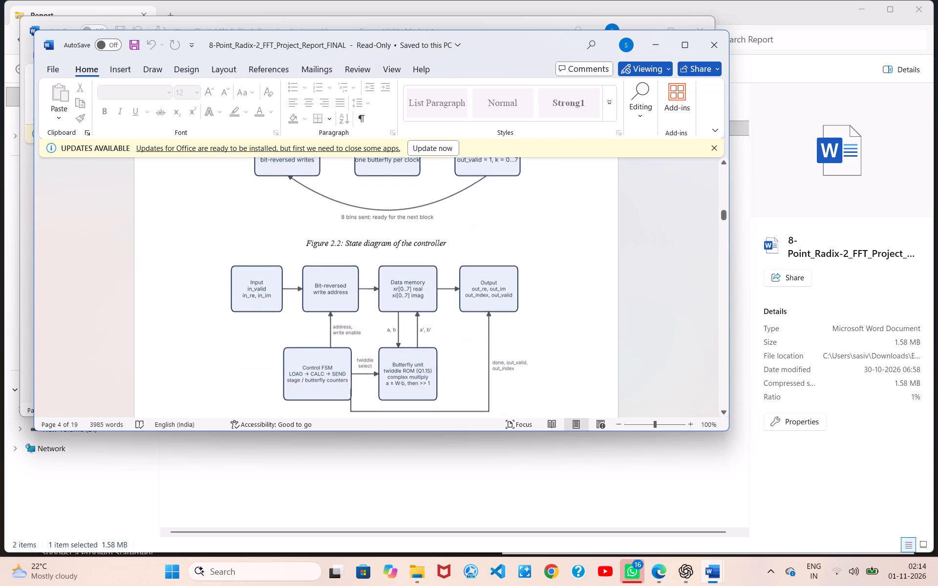
pyautogui.scroll(-3, 487, 278)
pyautogui.click(661, 36)
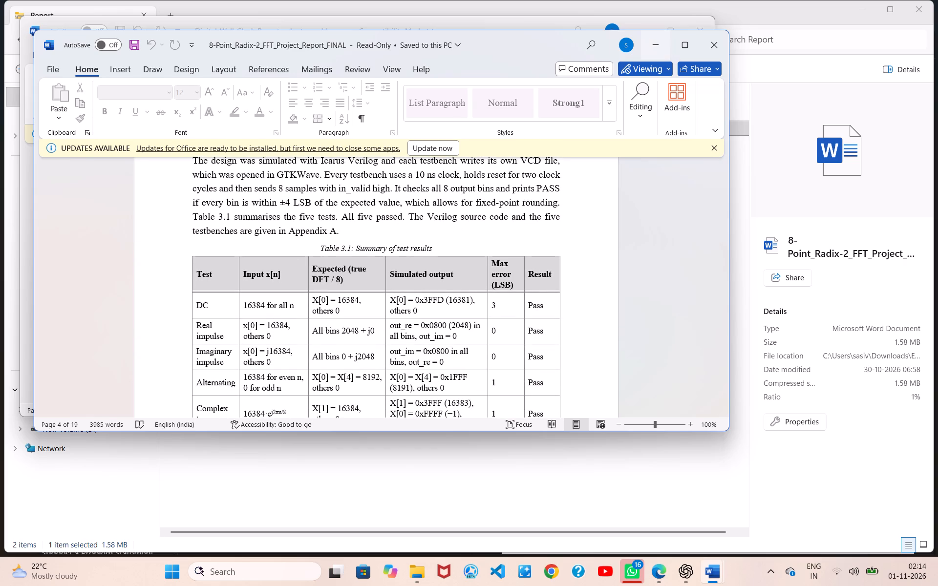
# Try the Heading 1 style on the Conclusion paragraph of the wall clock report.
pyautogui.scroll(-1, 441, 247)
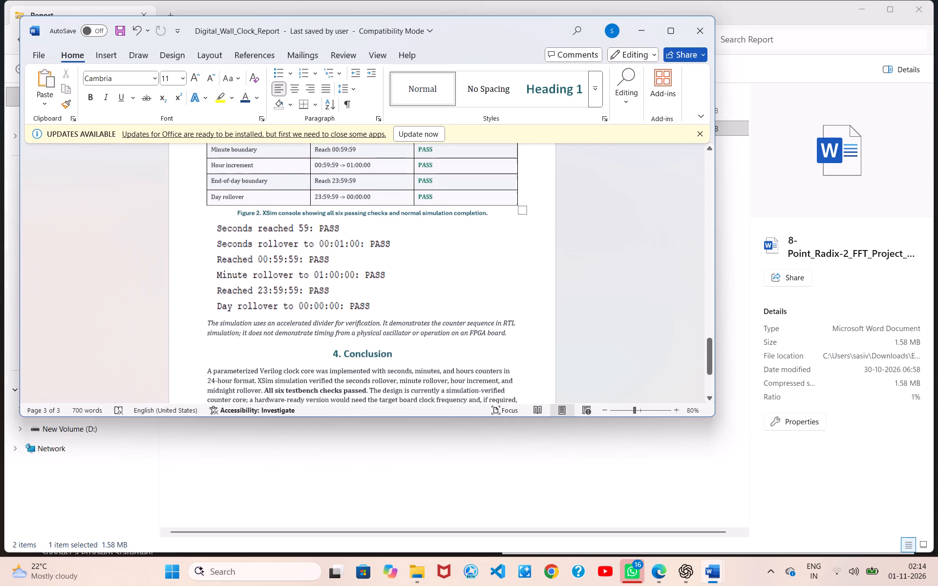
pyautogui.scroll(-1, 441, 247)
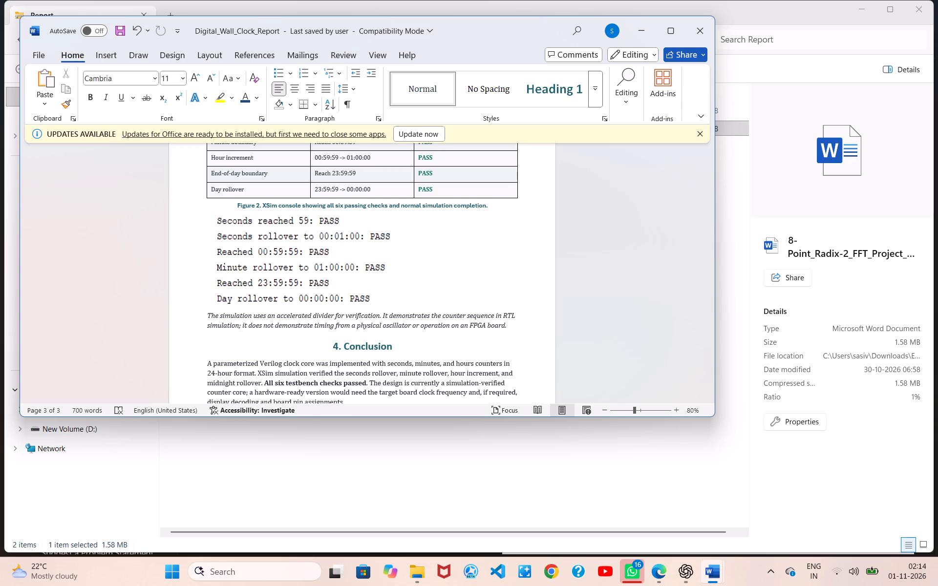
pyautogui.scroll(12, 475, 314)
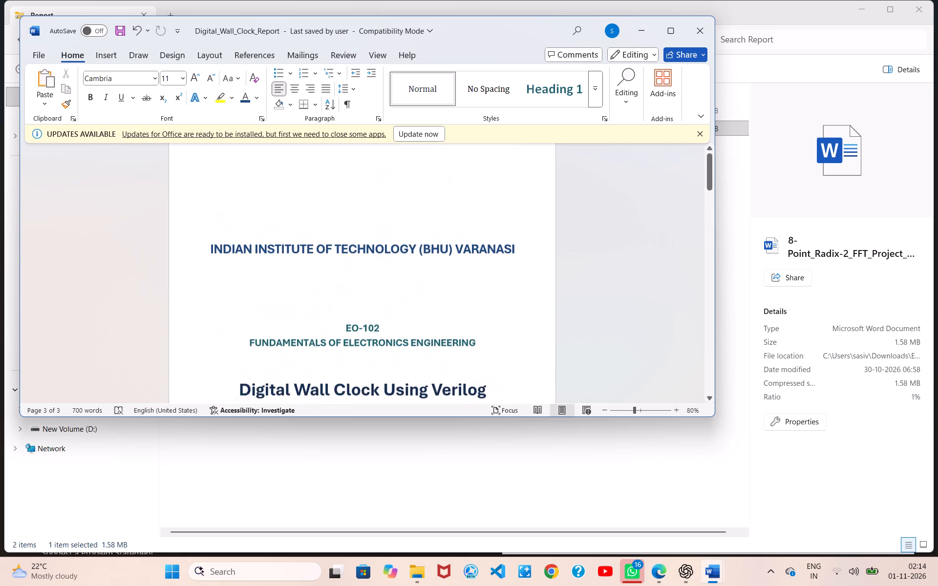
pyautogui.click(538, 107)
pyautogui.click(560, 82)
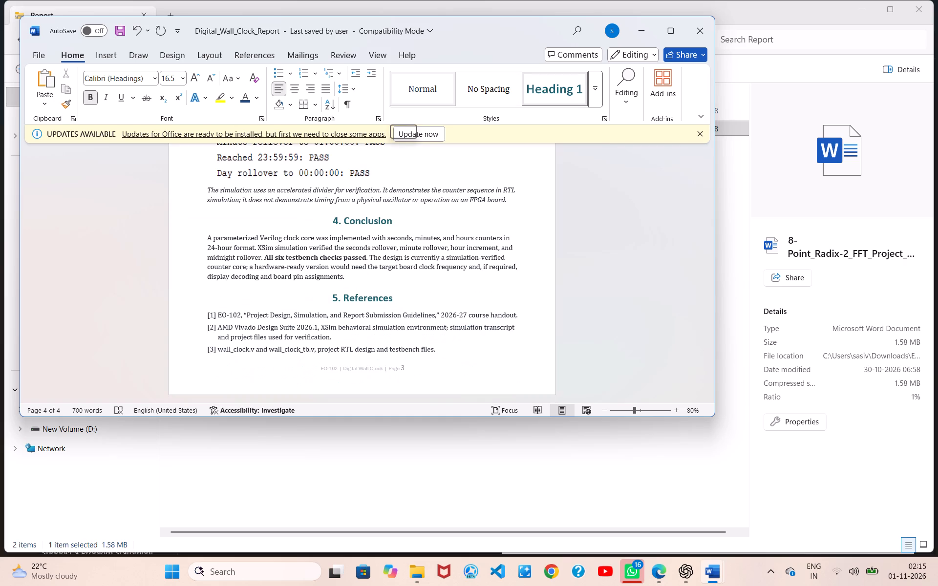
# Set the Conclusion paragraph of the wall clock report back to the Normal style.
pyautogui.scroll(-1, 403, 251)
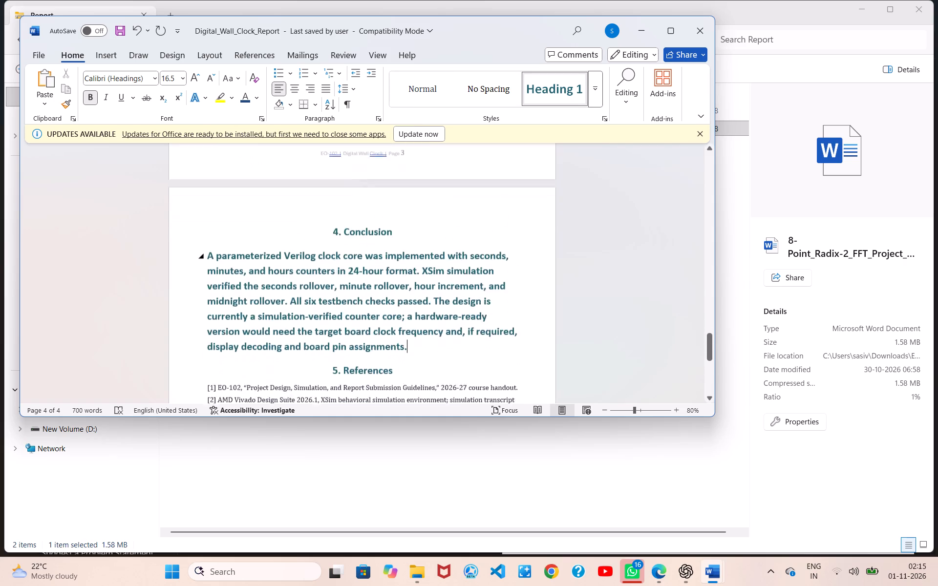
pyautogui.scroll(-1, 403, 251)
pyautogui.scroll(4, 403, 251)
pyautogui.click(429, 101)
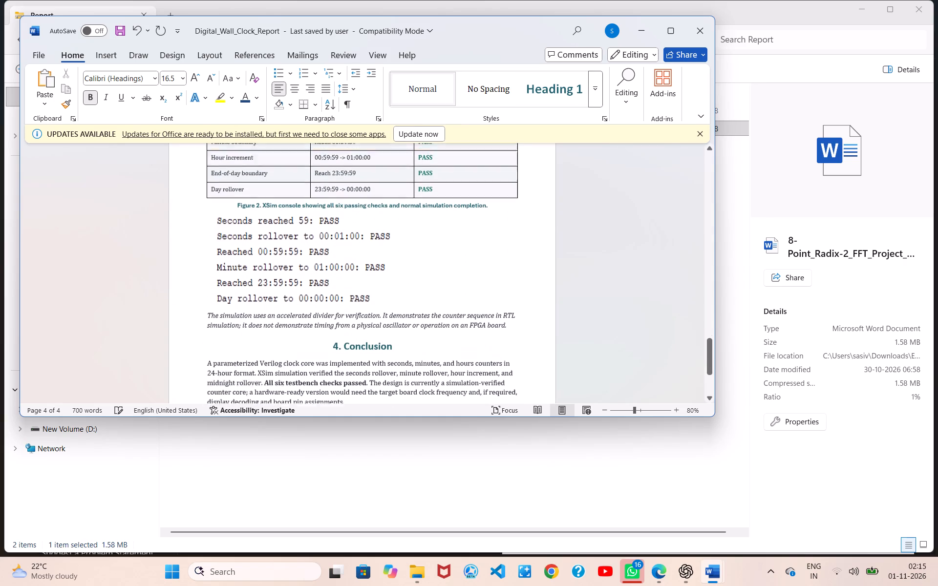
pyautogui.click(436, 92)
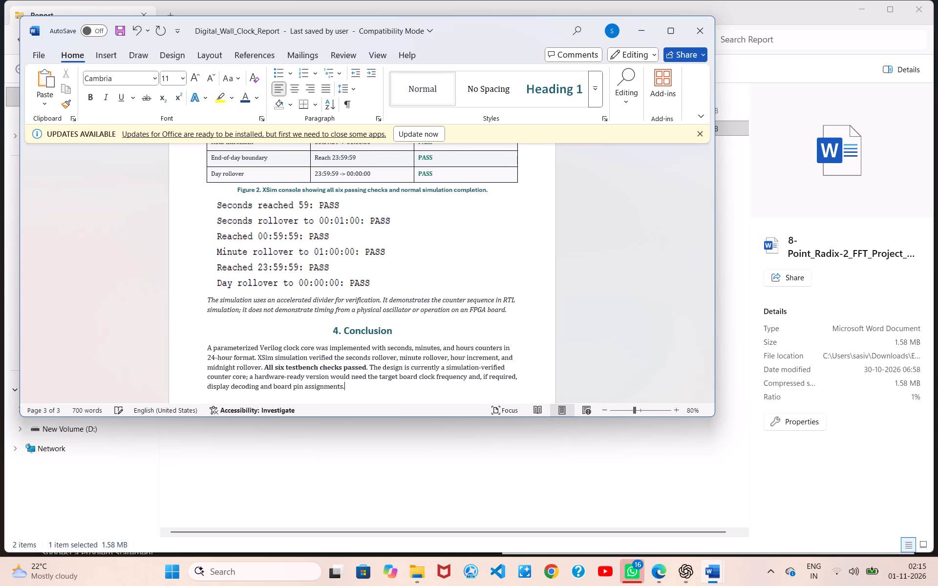
# Preview other text styles, such as Title, on the institute name line of the wall clock report's cover page.
pyautogui.click(410, 276)
pyautogui.scroll(6, 410, 276)
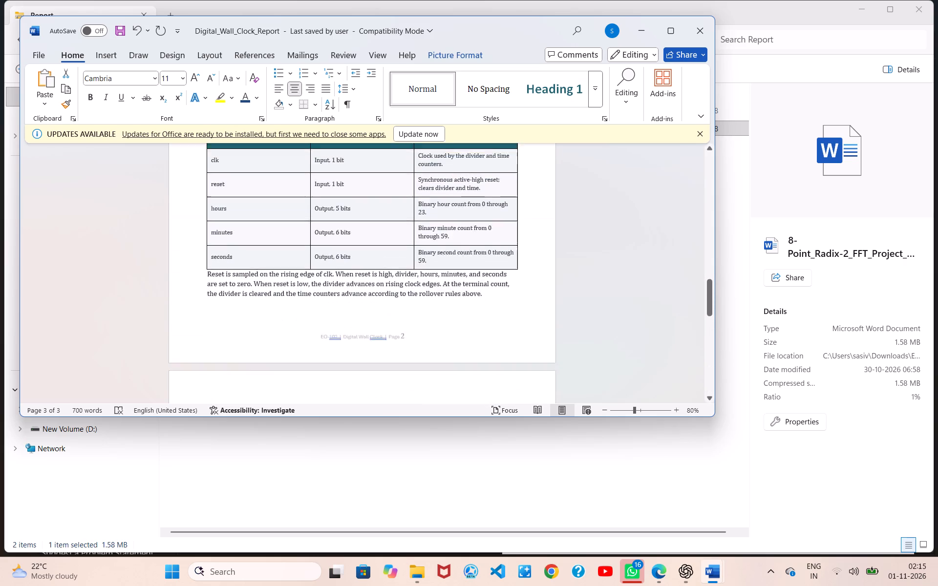
pyautogui.scroll(10, 410, 276)
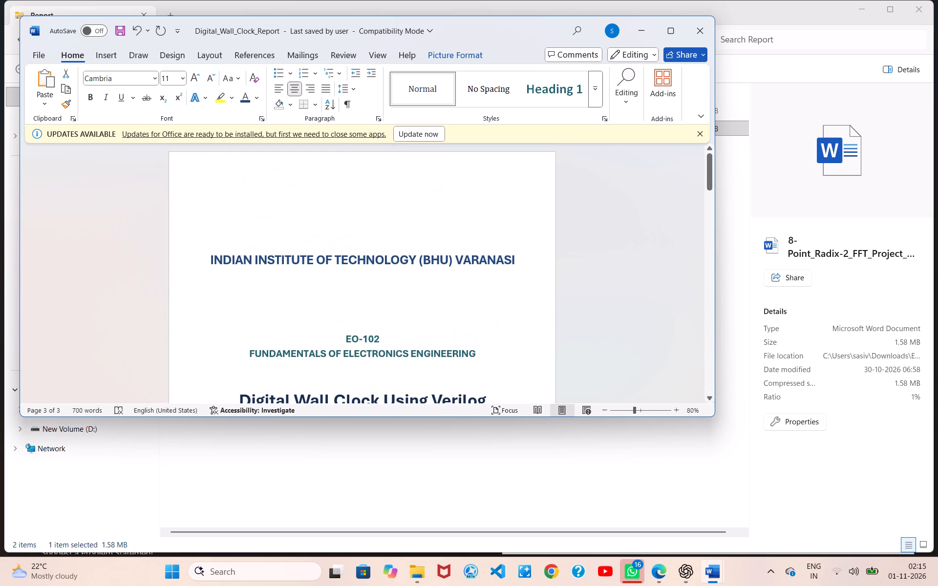
pyautogui.click(393, 256)
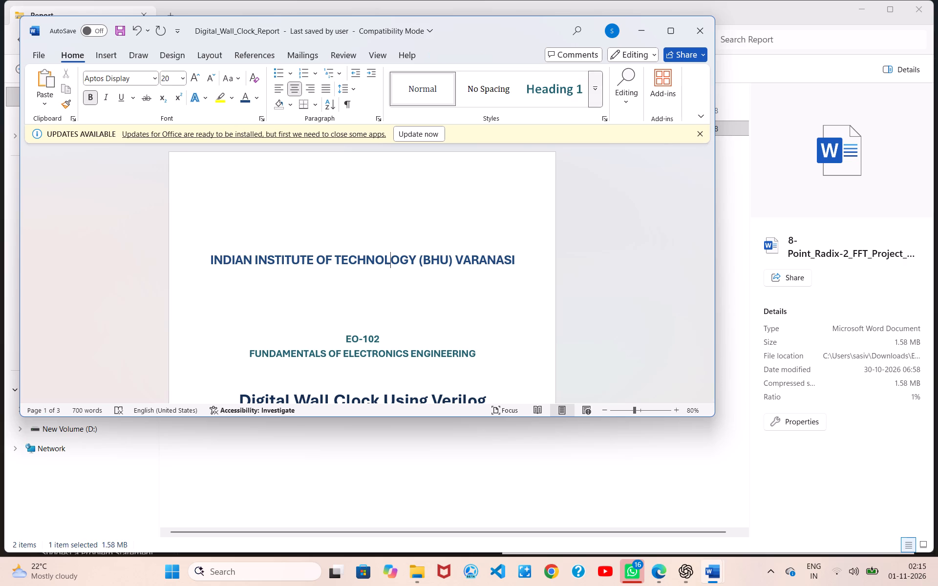
pyautogui.click(596, 100)
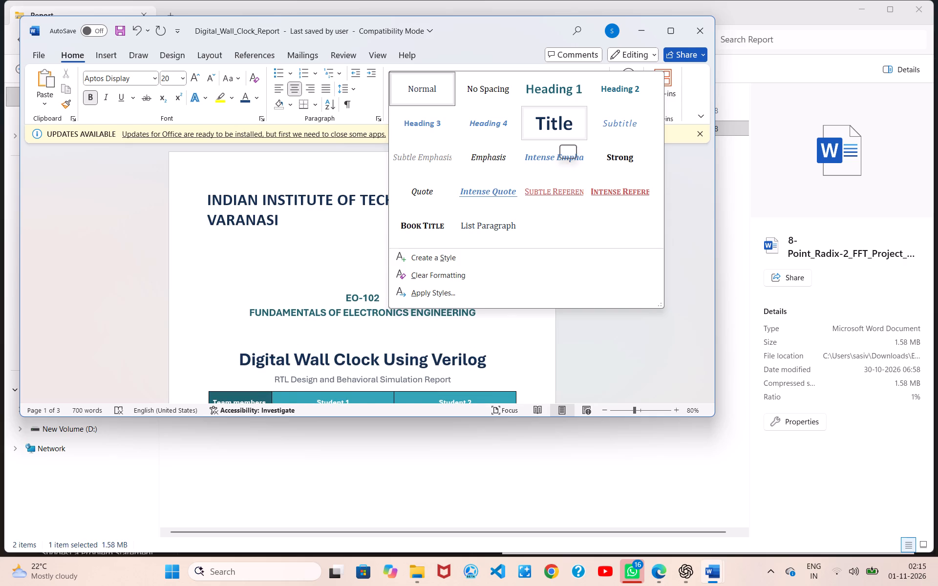
pyautogui.click(683, 323)
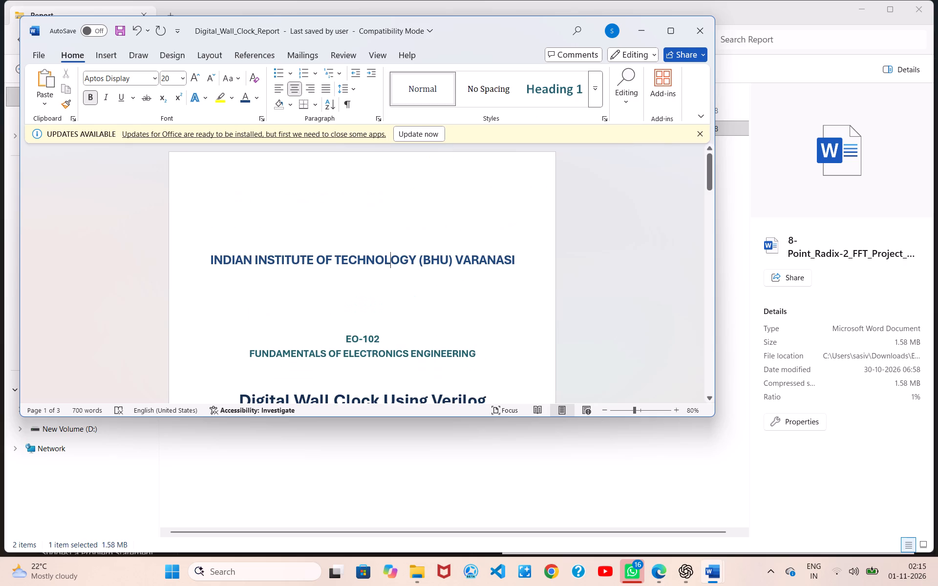
# Insert an empty line below the institute name on the cover page and check how the following pages are laid out.
pyautogui.click(517, 262)
pyautogui.press('Return')
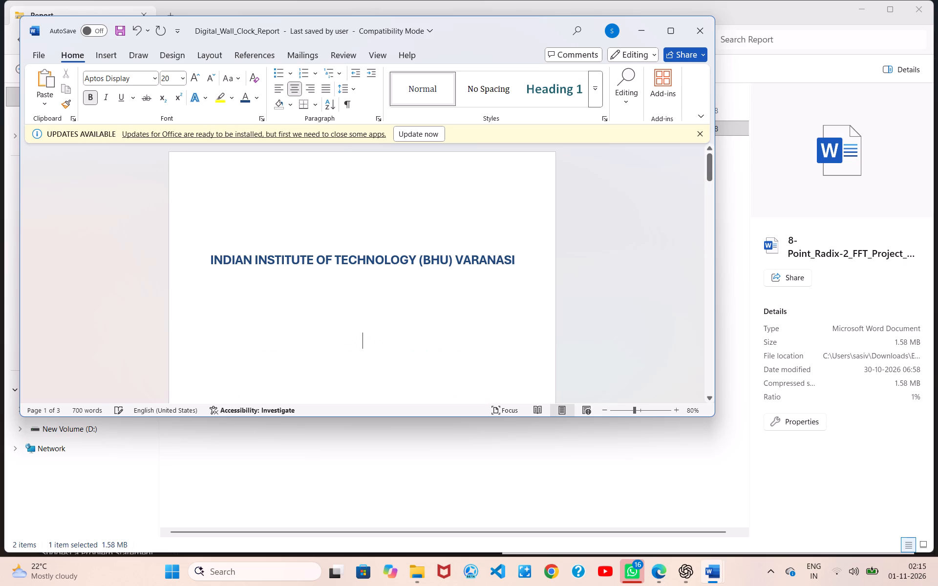
pyautogui.scroll(-4, 517, 262)
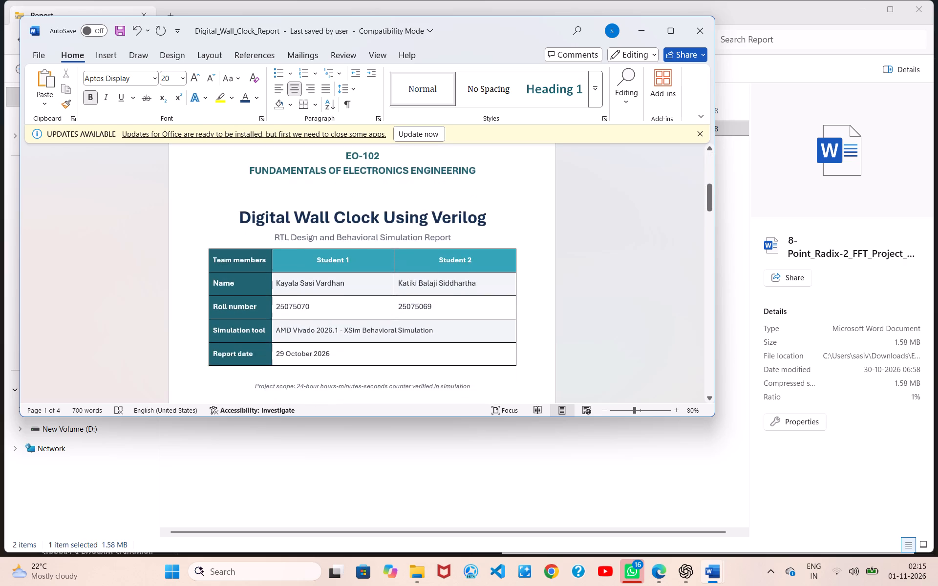
pyautogui.scroll(-4, 517, 262)
pyautogui.scroll(2, 517, 262)
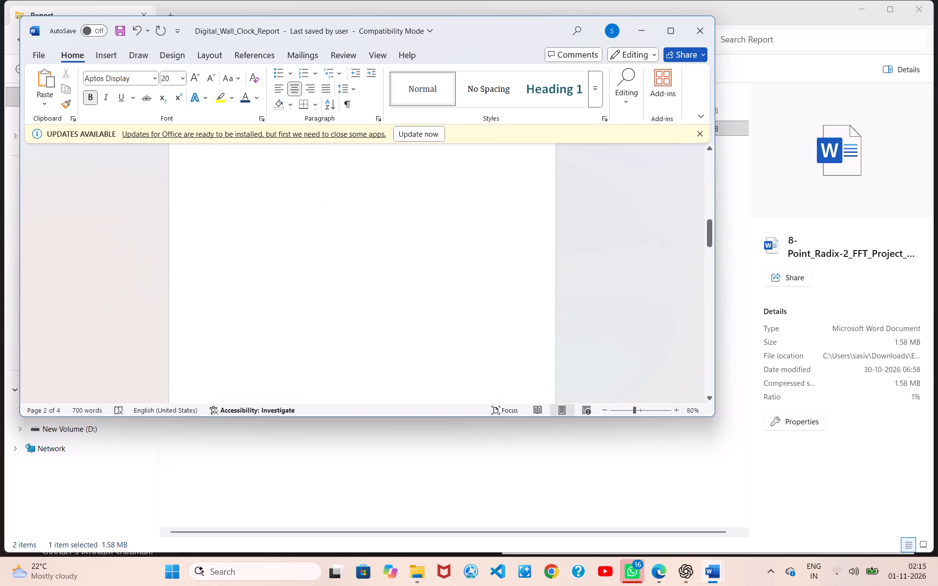
# Remove the empty line below the institute name on the wall clock report's cover page.
pyautogui.scroll(4, 517, 262)
pyautogui.scroll(-2, 517, 262)
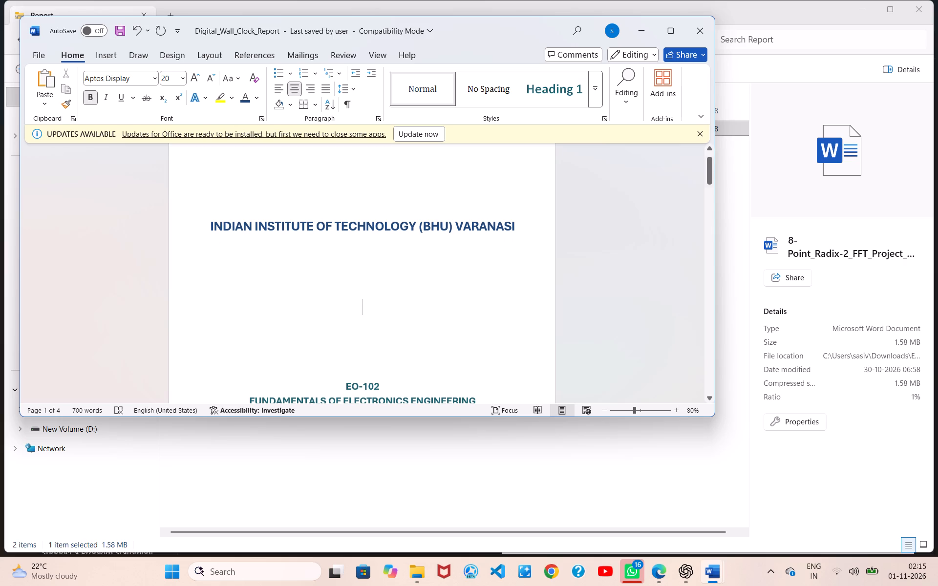
pyautogui.press('d')
pyautogui.press('BackSpace')
pyautogui.press('BackSpace')
pyautogui.press('BackSpace')
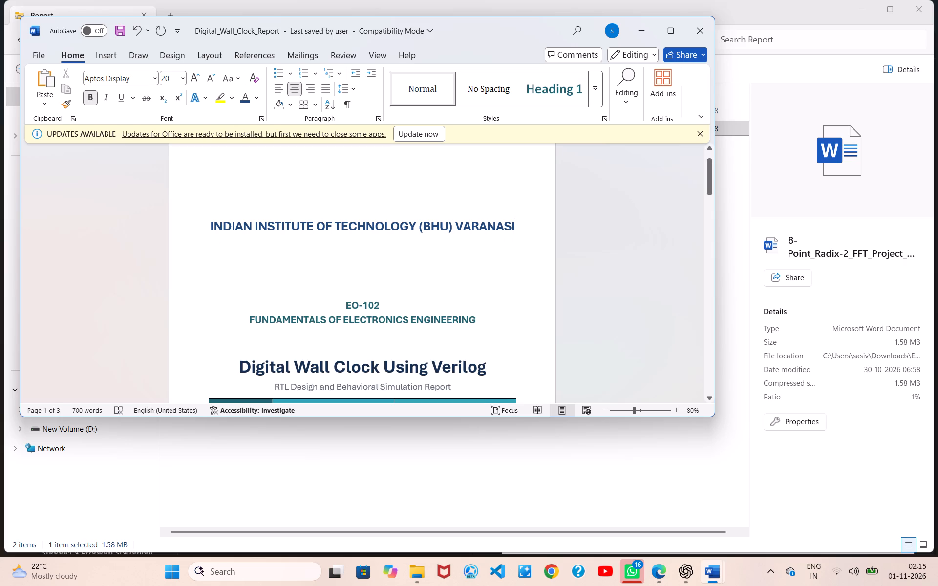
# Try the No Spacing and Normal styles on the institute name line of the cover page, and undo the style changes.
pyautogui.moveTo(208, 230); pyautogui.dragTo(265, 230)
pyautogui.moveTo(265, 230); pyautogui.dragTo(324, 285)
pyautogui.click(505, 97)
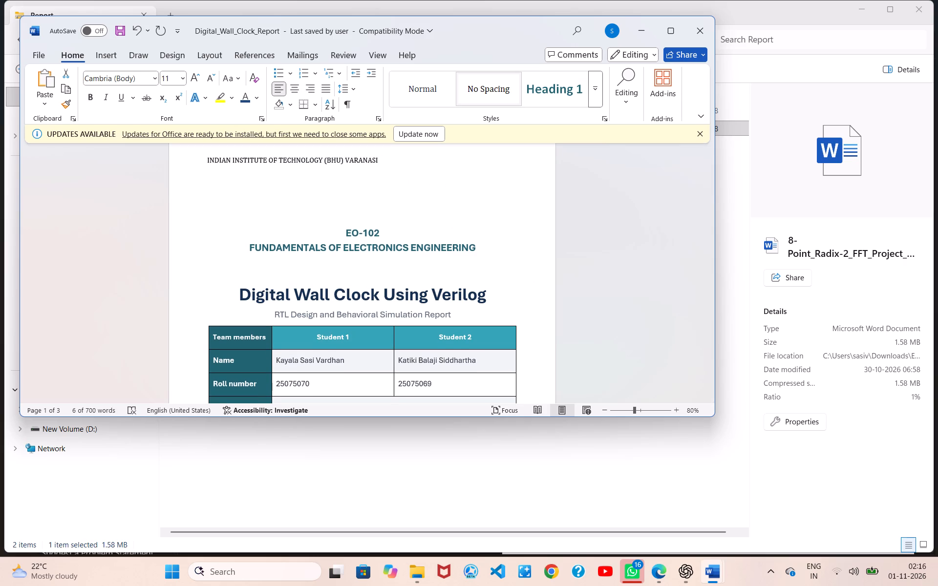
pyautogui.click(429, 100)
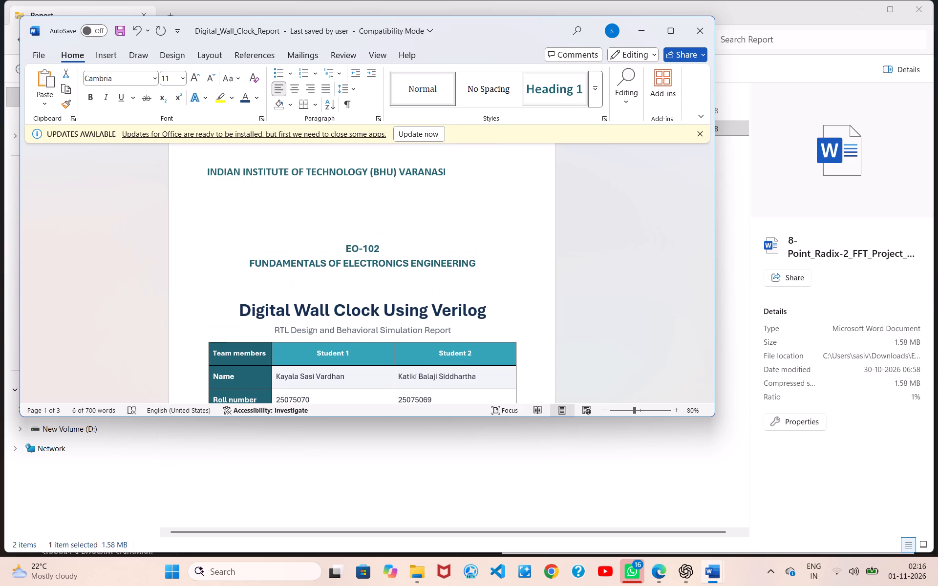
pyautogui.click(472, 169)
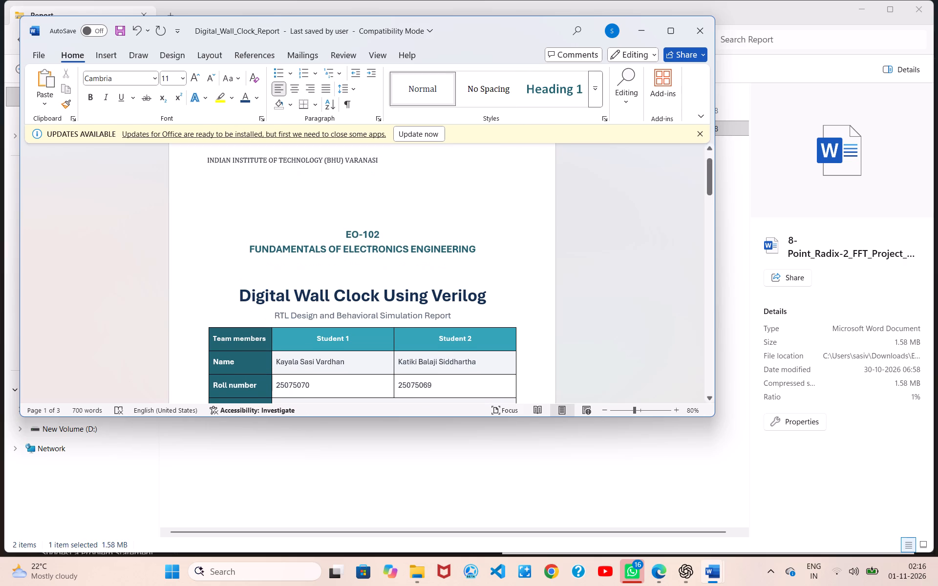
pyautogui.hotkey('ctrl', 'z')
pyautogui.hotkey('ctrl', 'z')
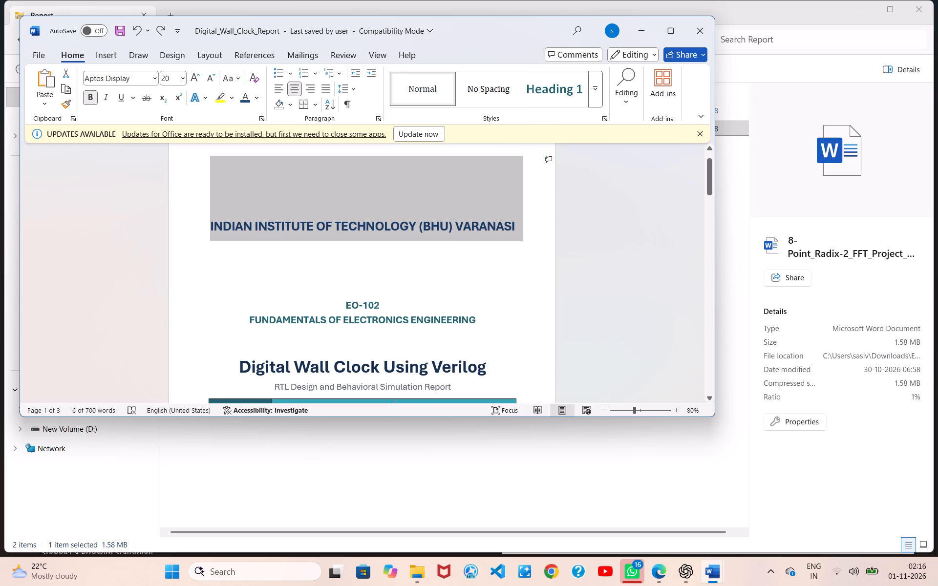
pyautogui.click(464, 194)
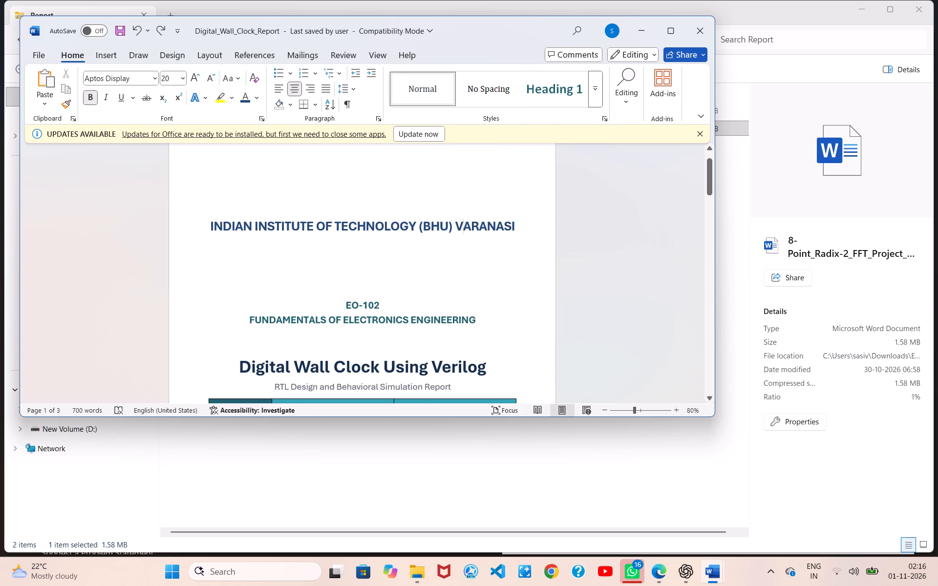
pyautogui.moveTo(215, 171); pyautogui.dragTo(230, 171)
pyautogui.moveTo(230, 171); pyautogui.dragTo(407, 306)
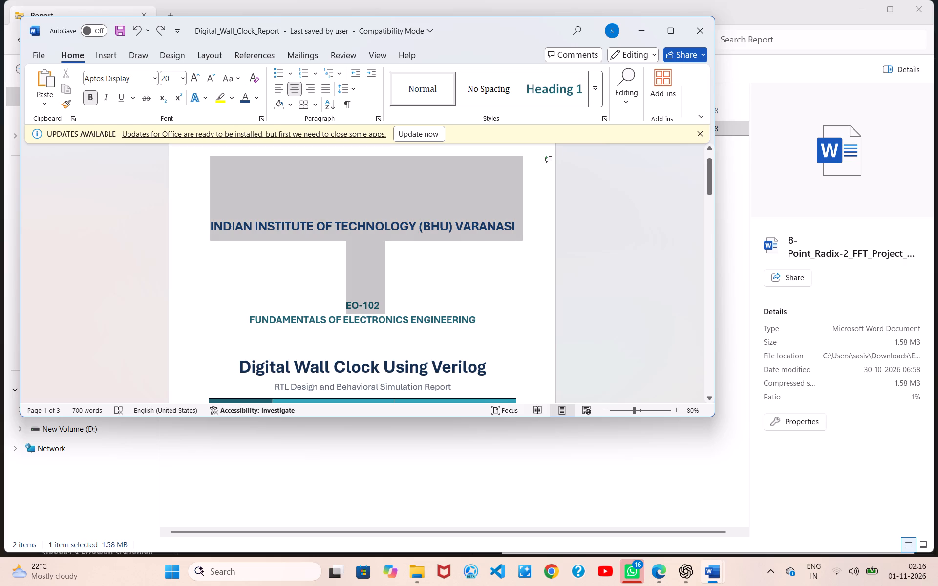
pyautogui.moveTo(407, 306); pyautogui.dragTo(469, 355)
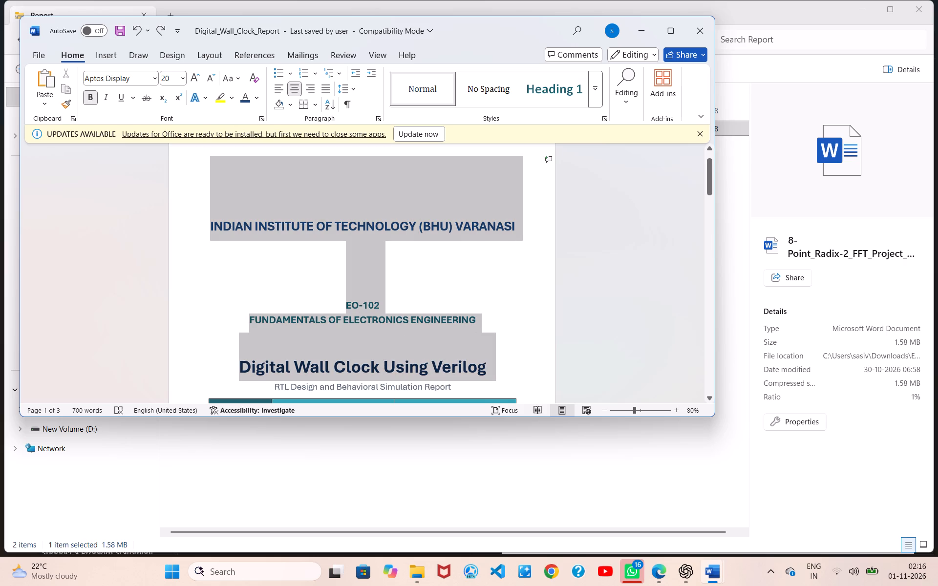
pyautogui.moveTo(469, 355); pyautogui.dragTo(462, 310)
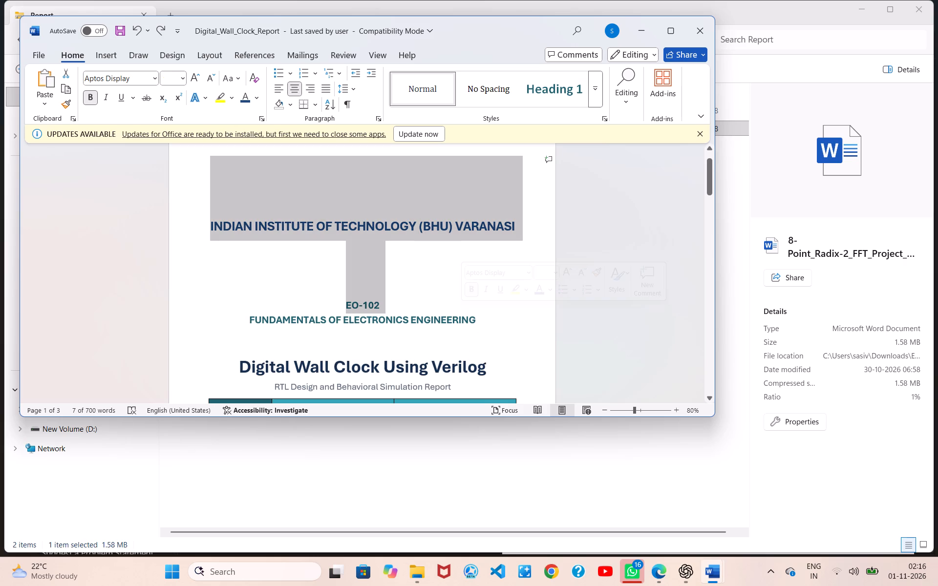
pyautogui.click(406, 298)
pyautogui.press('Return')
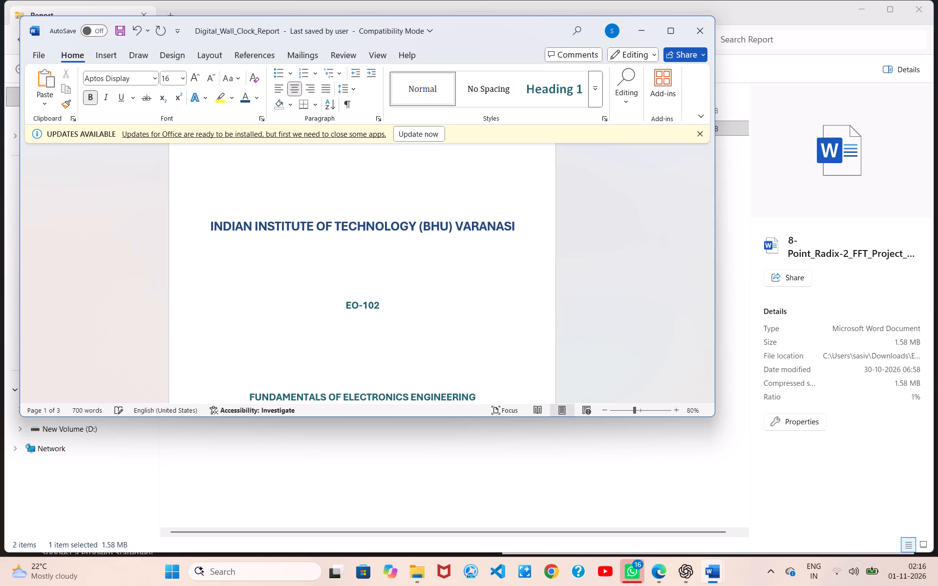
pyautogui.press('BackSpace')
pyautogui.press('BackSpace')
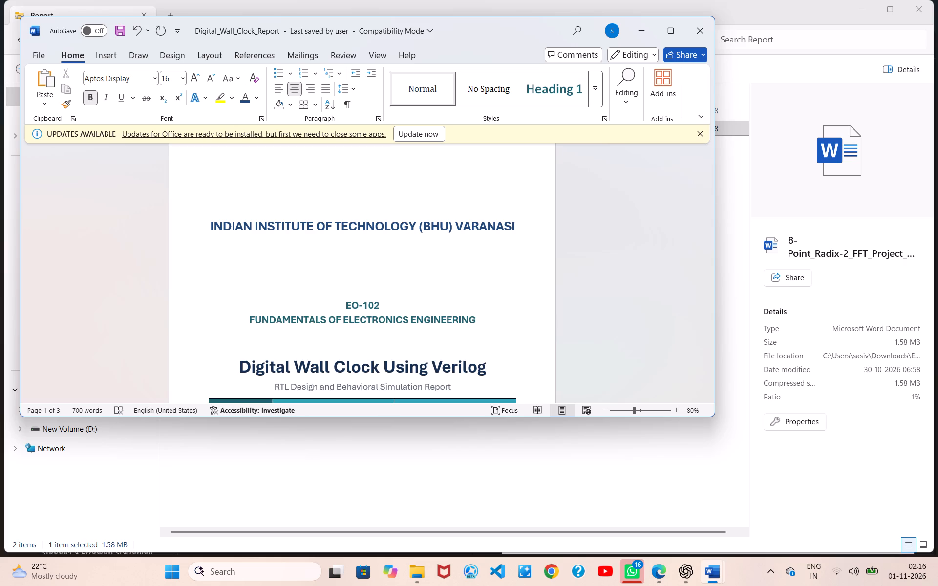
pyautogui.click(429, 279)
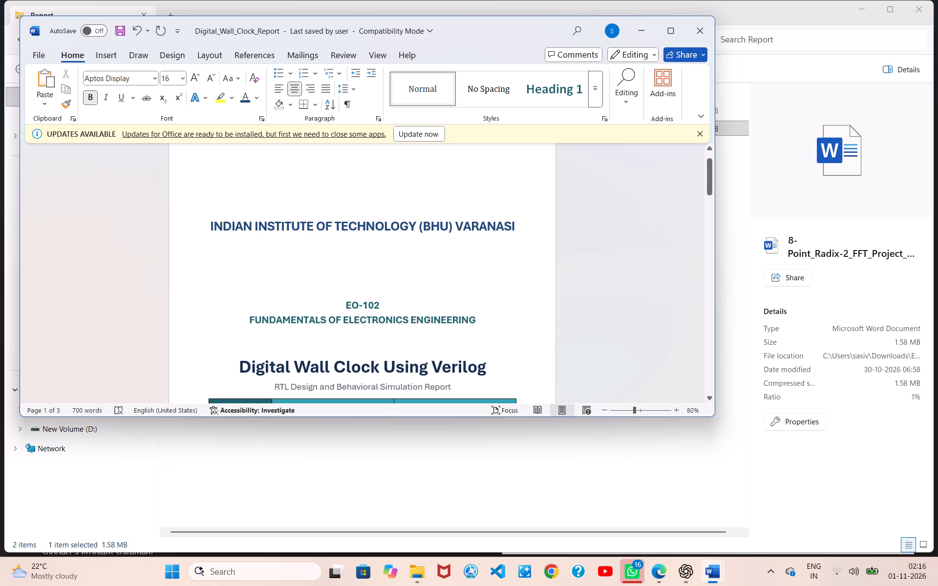
# Add the text "Department of Computer Science and Engineering" after the institute name on the cover page.
pyautogui.click(518, 224)
pyautogui.press('space')
pyautogui.press('space')
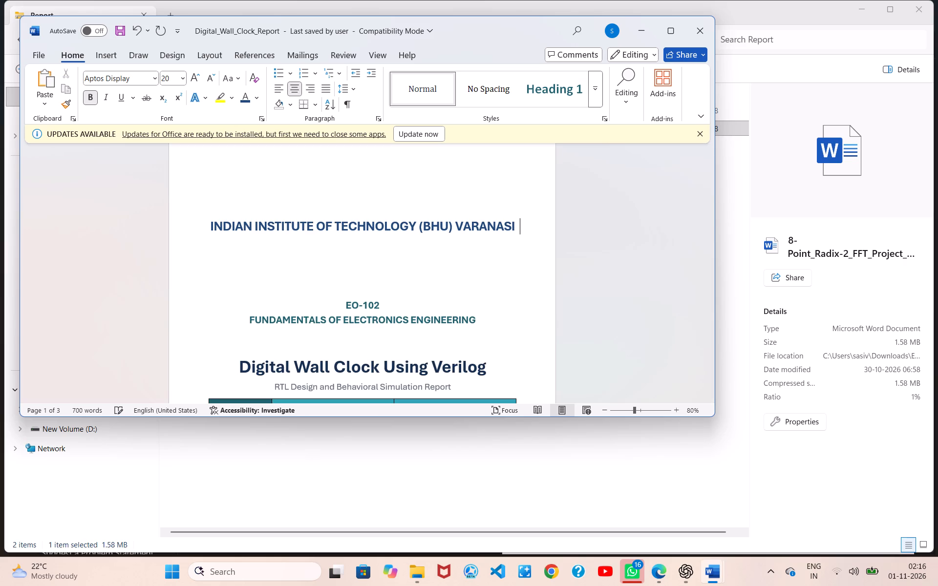
pyautogui.write('De')
pyautogui.write('partme')
pyautogui.write('nt')
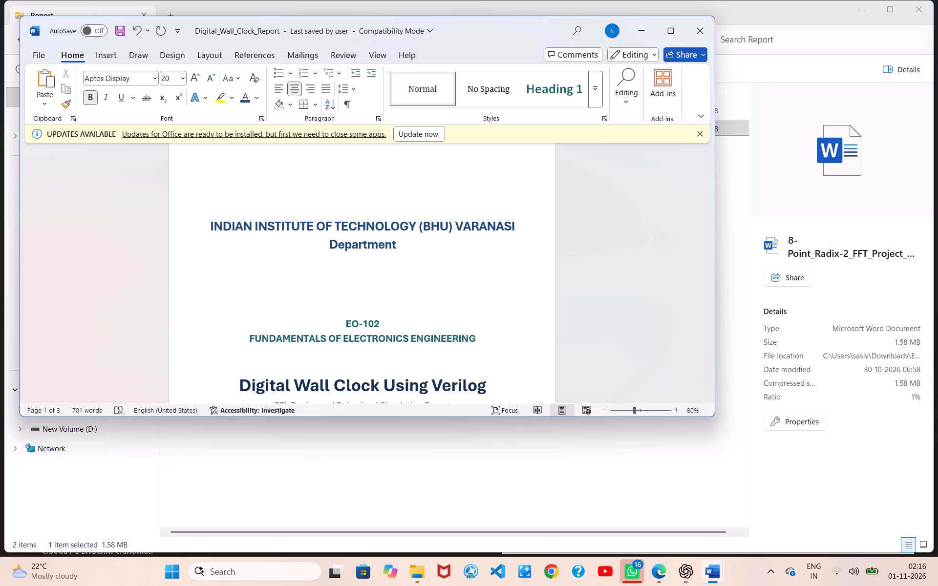
pyautogui.press('space')
pyautogui.write('of')
pyautogui.press('space')
pyautogui.write('Computer')
pyautogui.press('space')
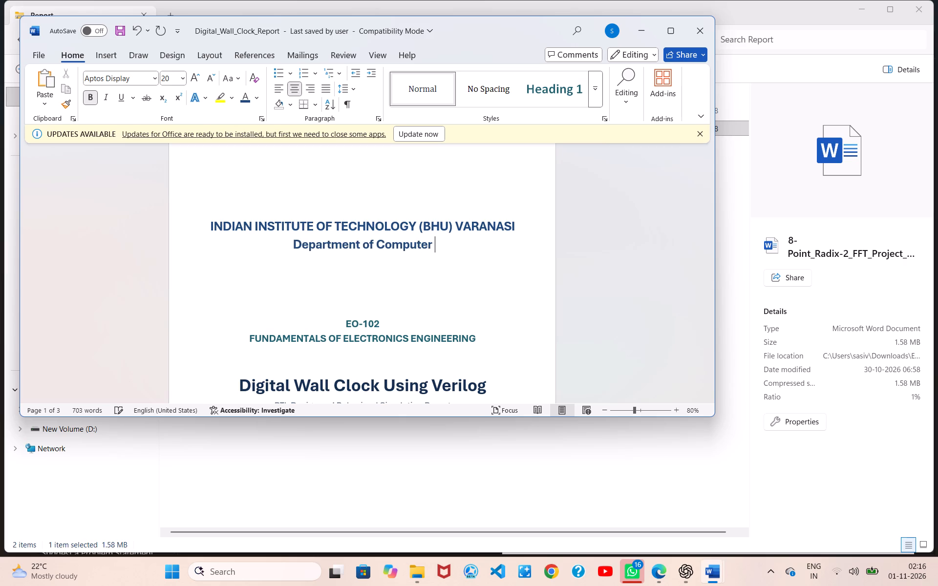
pyautogui.write('Science')
pyautogui.press('space')
pyautogui.write('and Enf')
pyautogui.press('BackSpace')
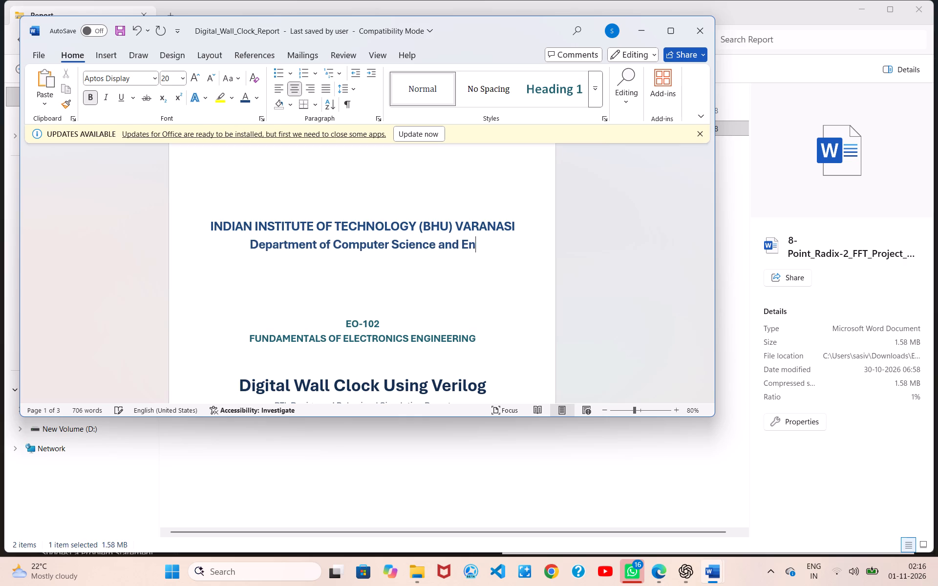
pyautogui.write('gineer')
pyautogui.write('ing')
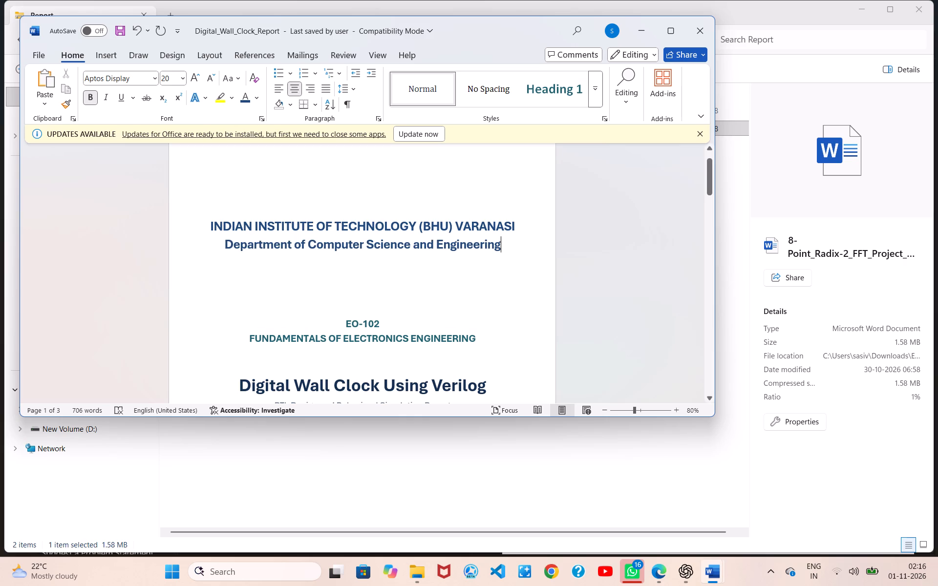
# Format the department text on the cover page as 18 pt, non-bold and black.
pyautogui.moveTo(228, 241); pyautogui.dragTo(470, 256)
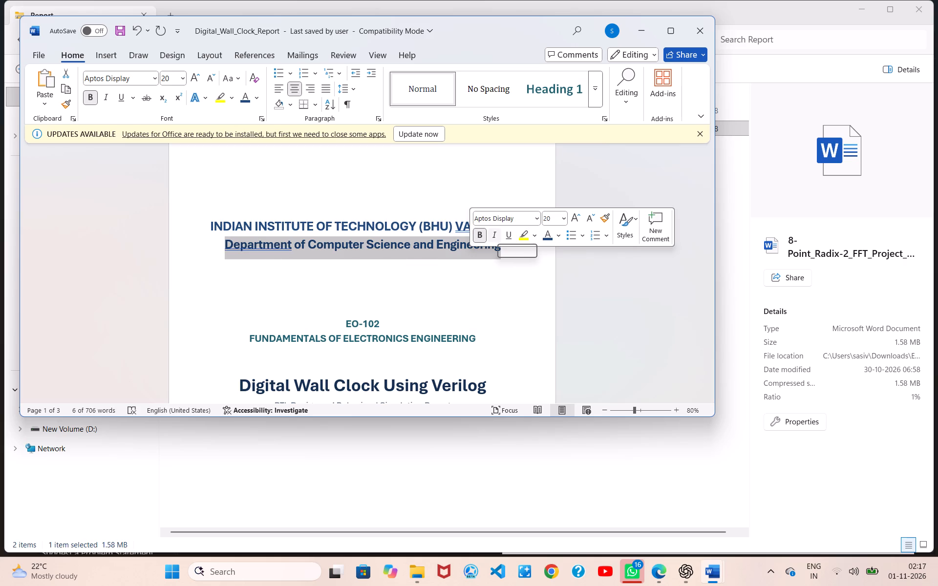
pyautogui.click(562, 219)
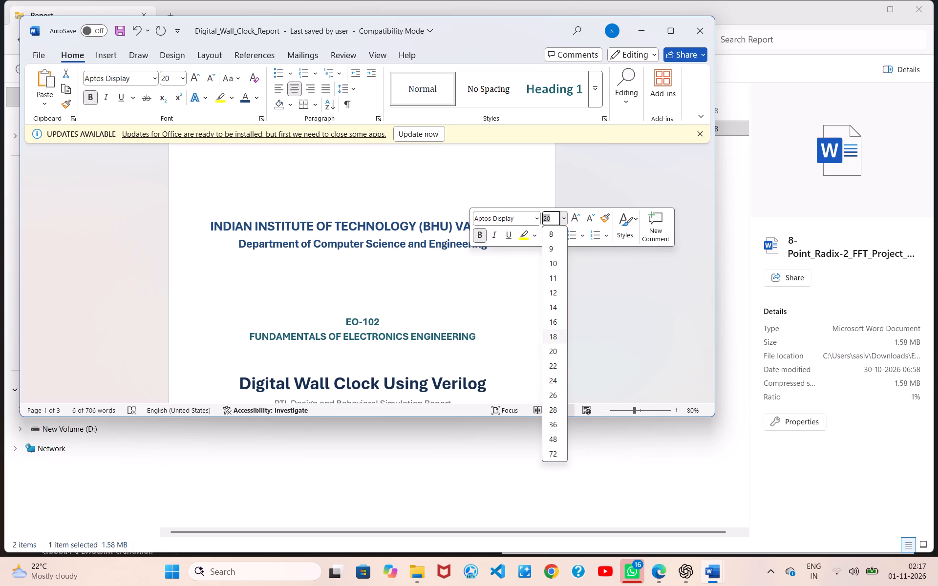
pyautogui.click(555, 330)
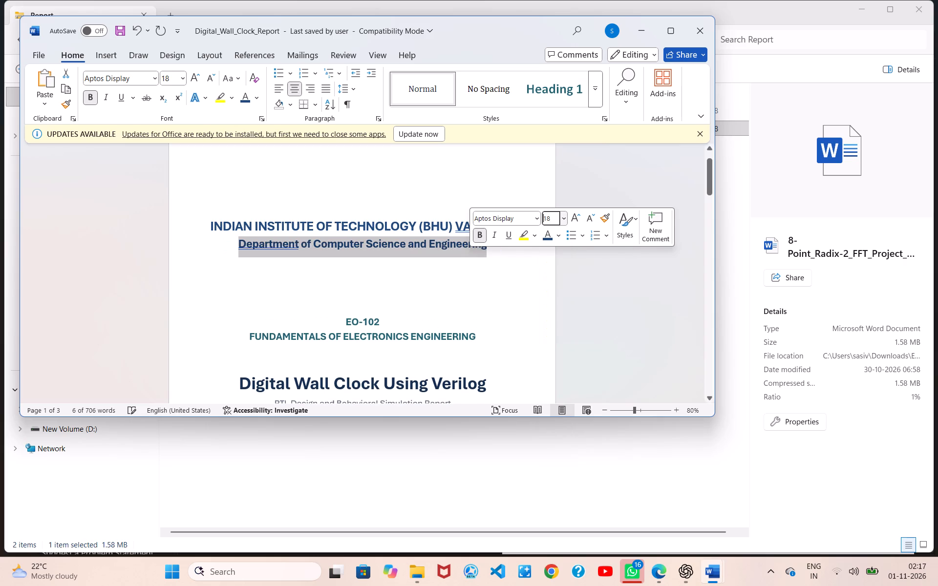
pyautogui.click(481, 233)
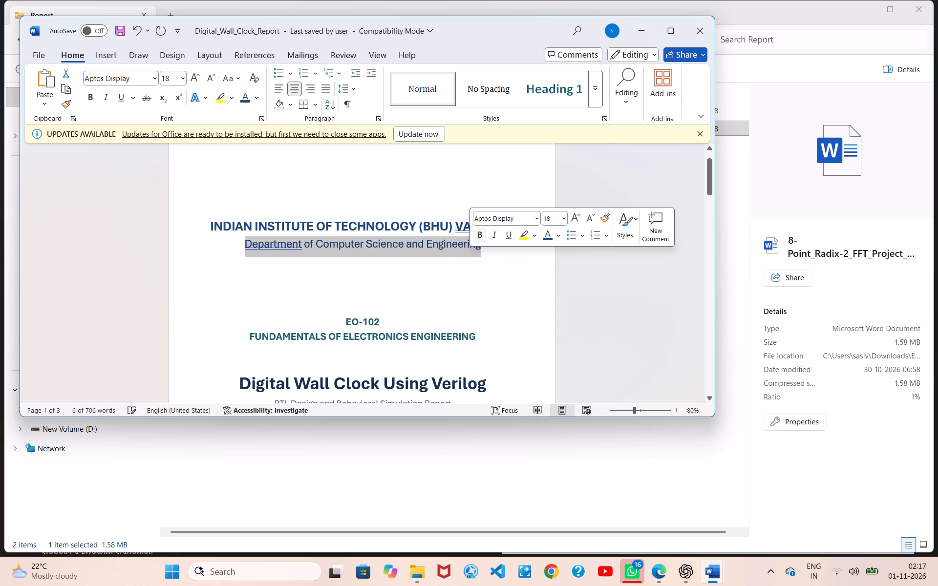
pyautogui.click(557, 235)
pyautogui.click(569, 310)
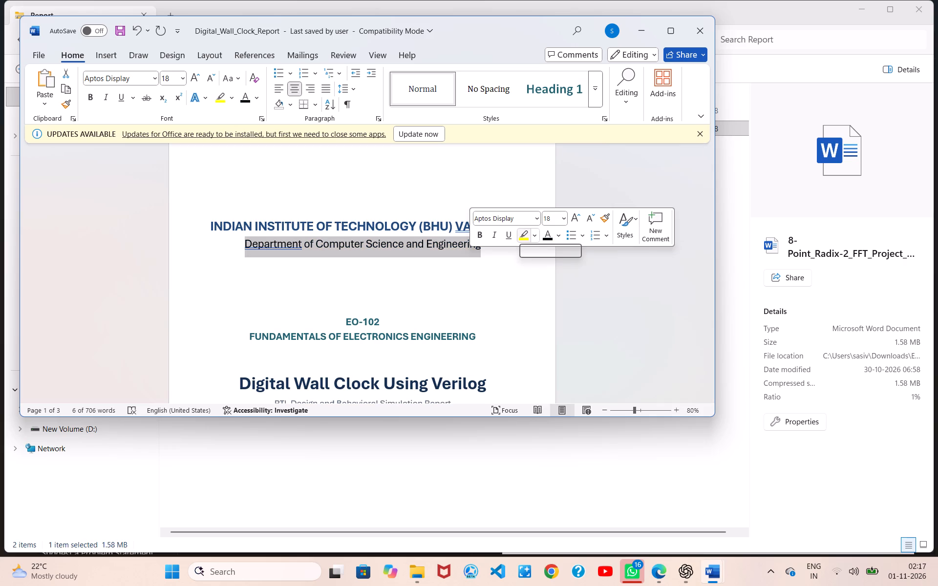
pyautogui.click(472, 278)
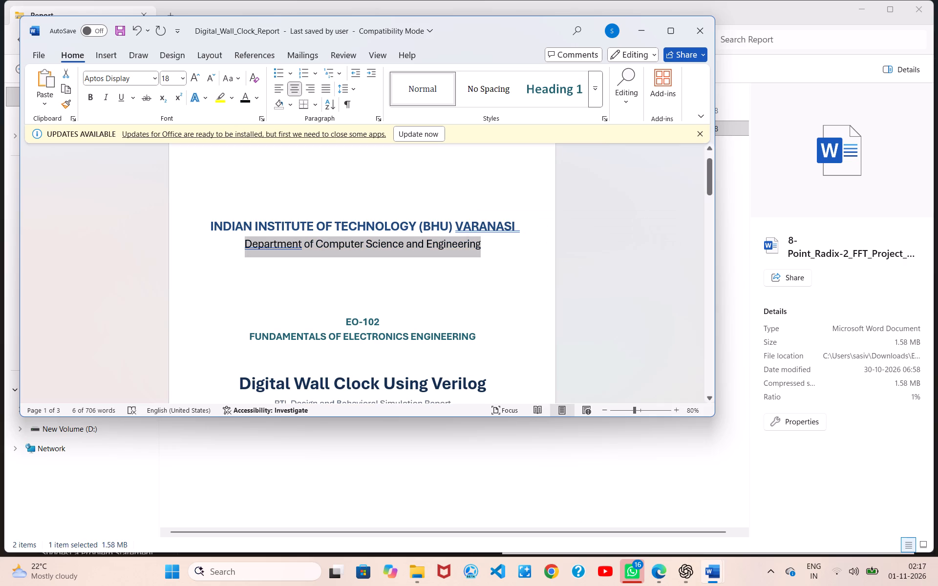
# Delete "Department of" and an extra space before it, keeping "Computer Science and Engineering" below the institute name.
pyautogui.click(280, 248)
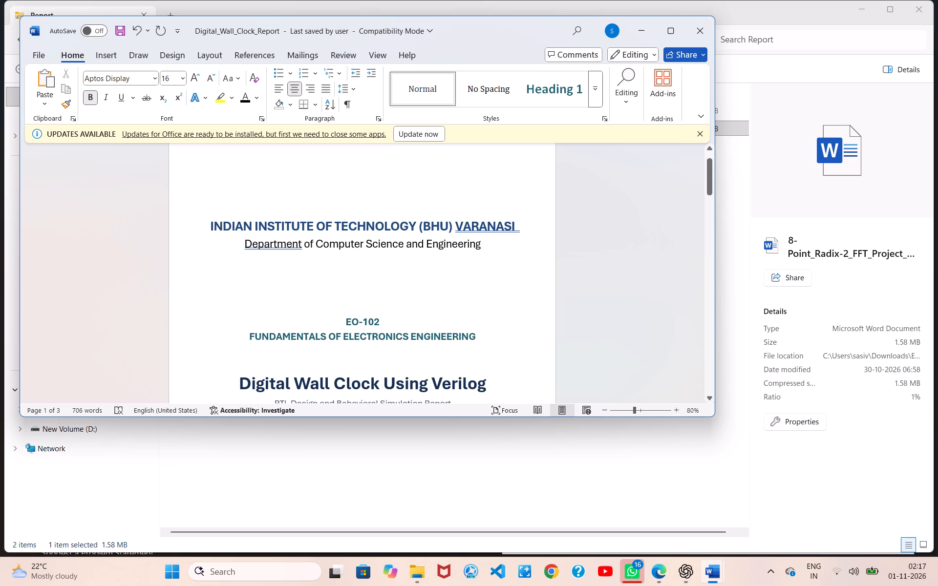
pyautogui.doubleClick(280, 248)
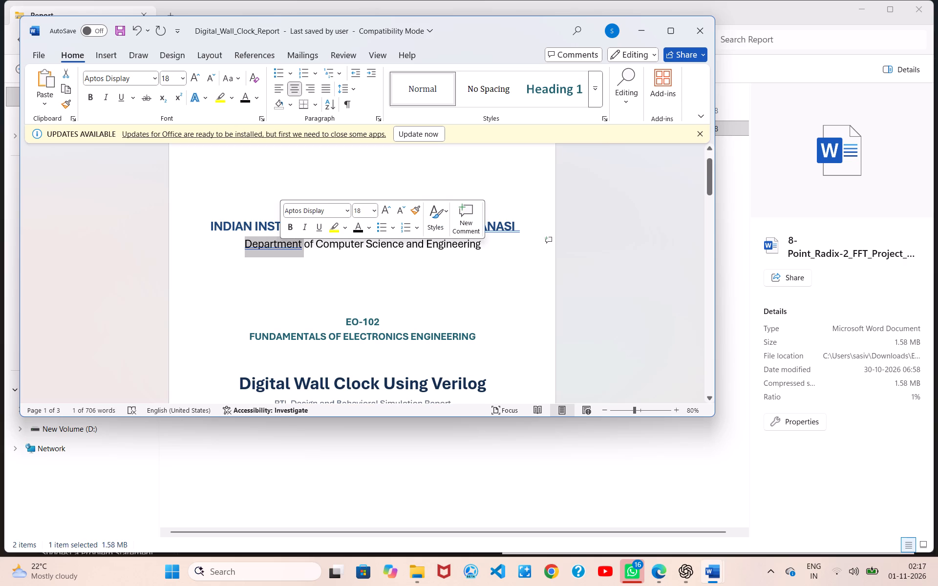
pyautogui.click(280, 248)
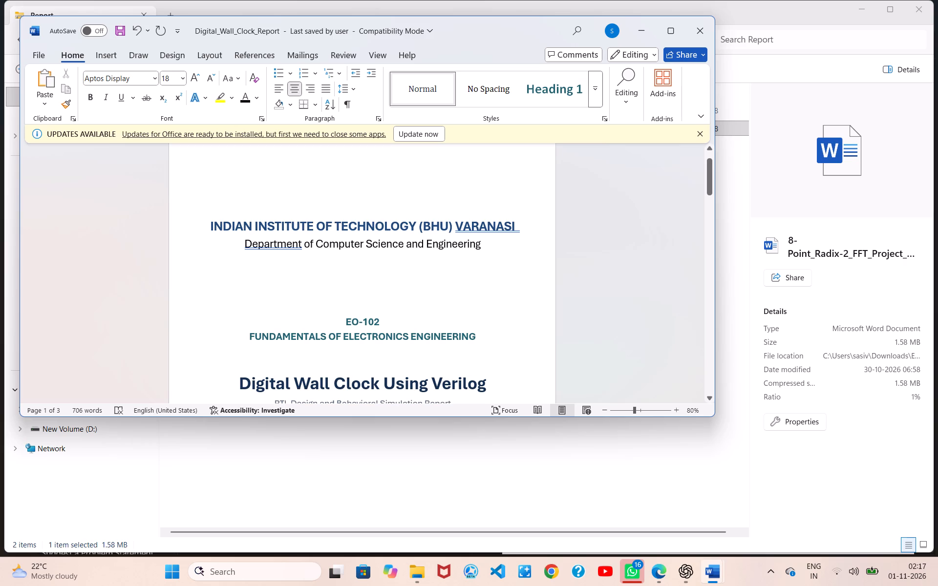
pyautogui.moveTo(315, 242); pyautogui.dragTo(267, 244)
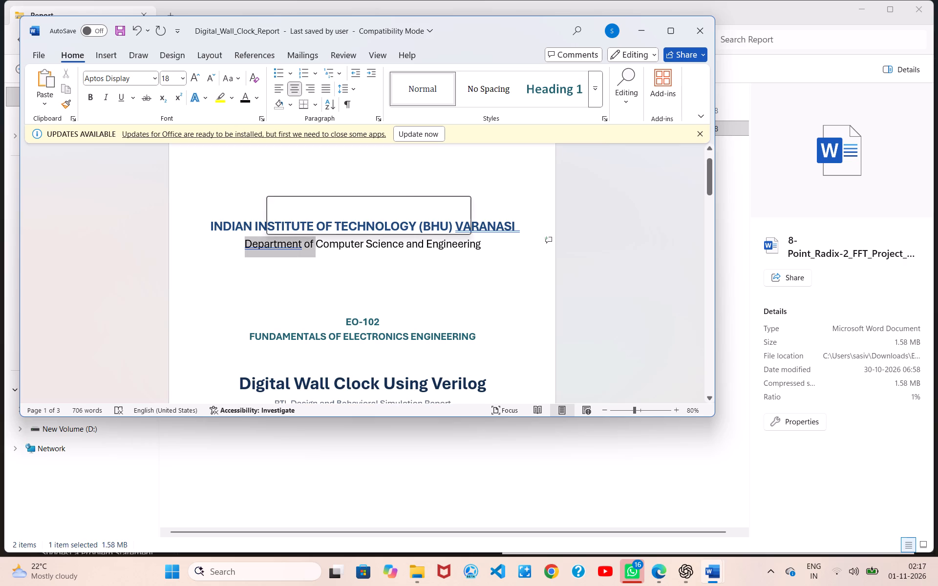
pyautogui.press('BackSpace')
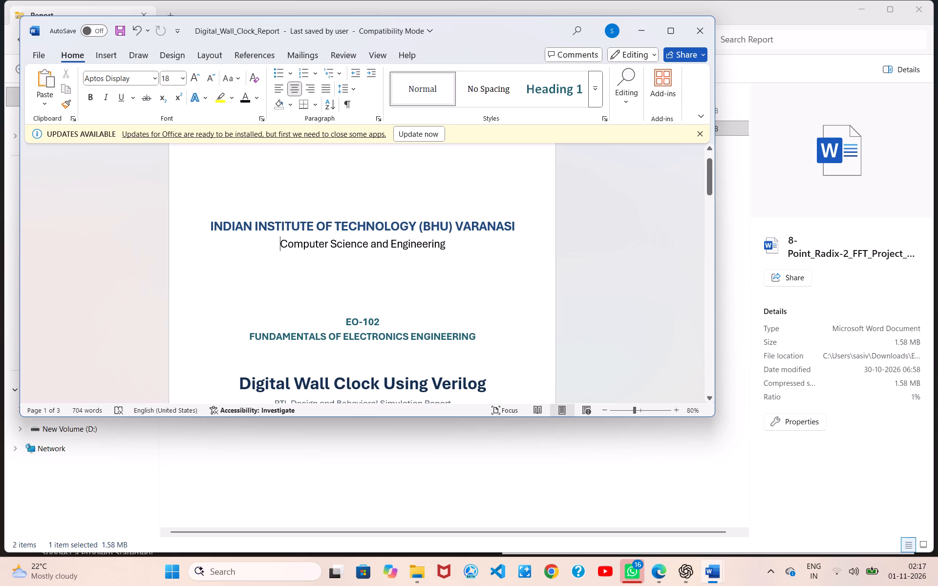
pyautogui.press('BackSpace')
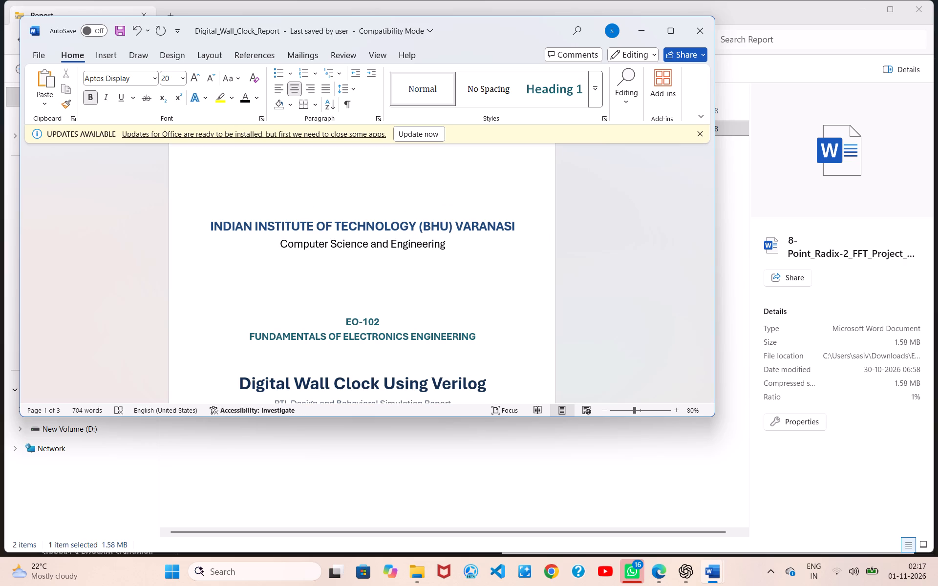
pyautogui.click(297, 272)
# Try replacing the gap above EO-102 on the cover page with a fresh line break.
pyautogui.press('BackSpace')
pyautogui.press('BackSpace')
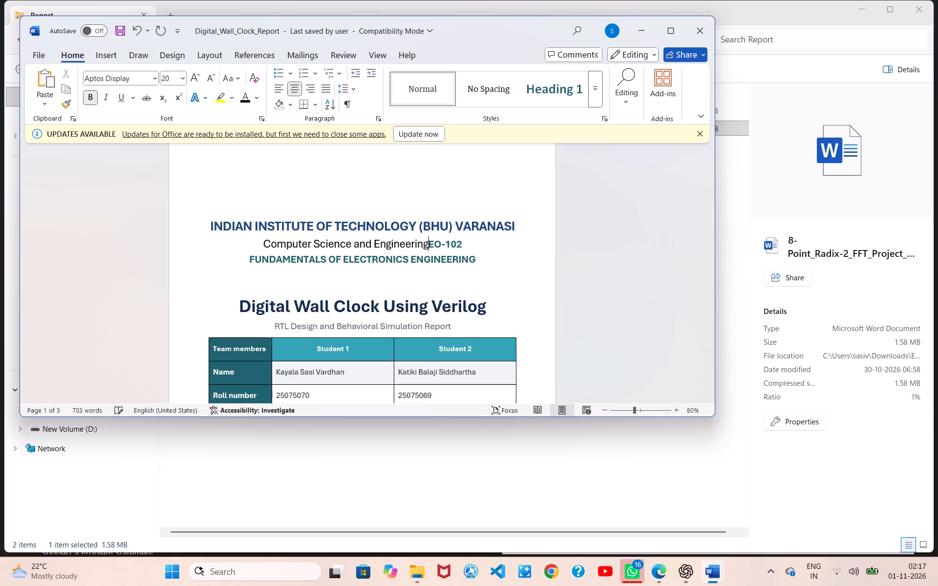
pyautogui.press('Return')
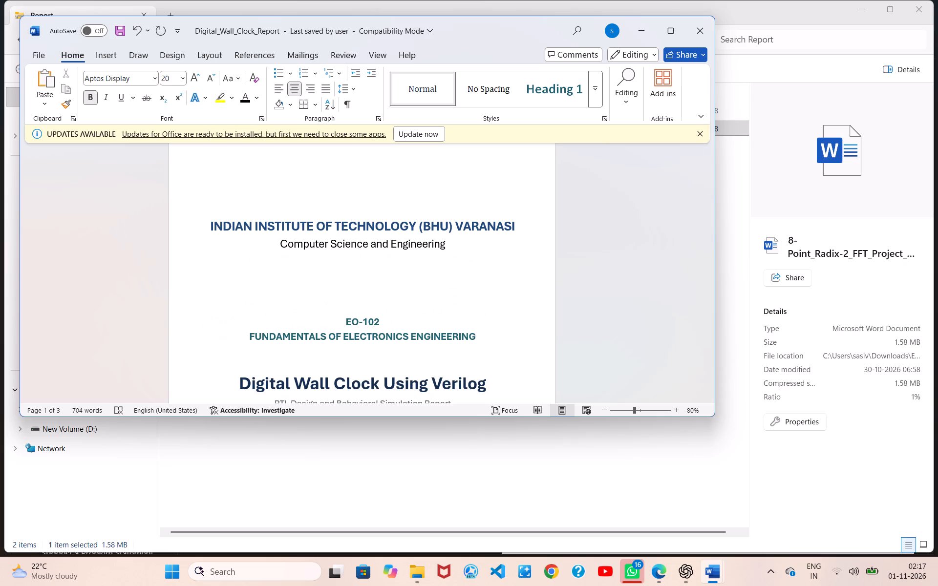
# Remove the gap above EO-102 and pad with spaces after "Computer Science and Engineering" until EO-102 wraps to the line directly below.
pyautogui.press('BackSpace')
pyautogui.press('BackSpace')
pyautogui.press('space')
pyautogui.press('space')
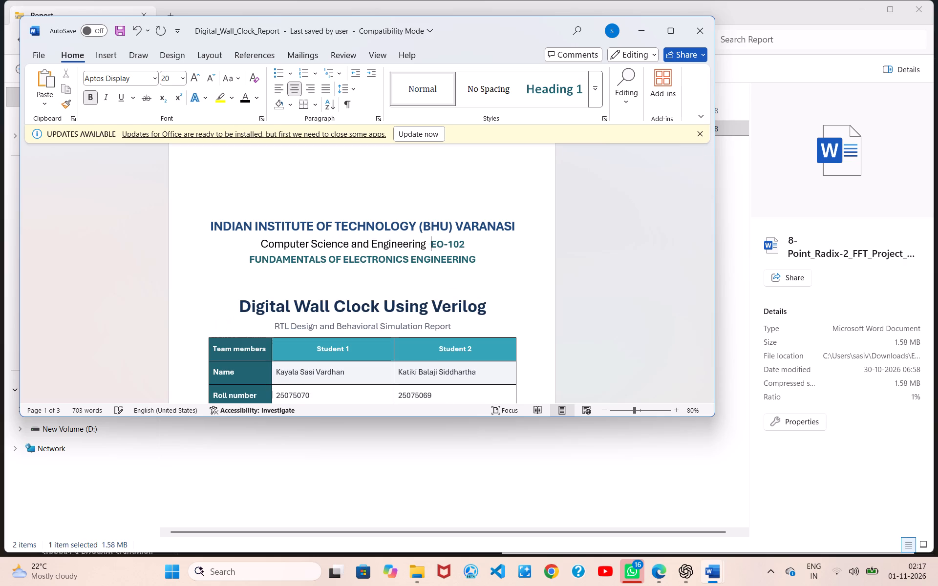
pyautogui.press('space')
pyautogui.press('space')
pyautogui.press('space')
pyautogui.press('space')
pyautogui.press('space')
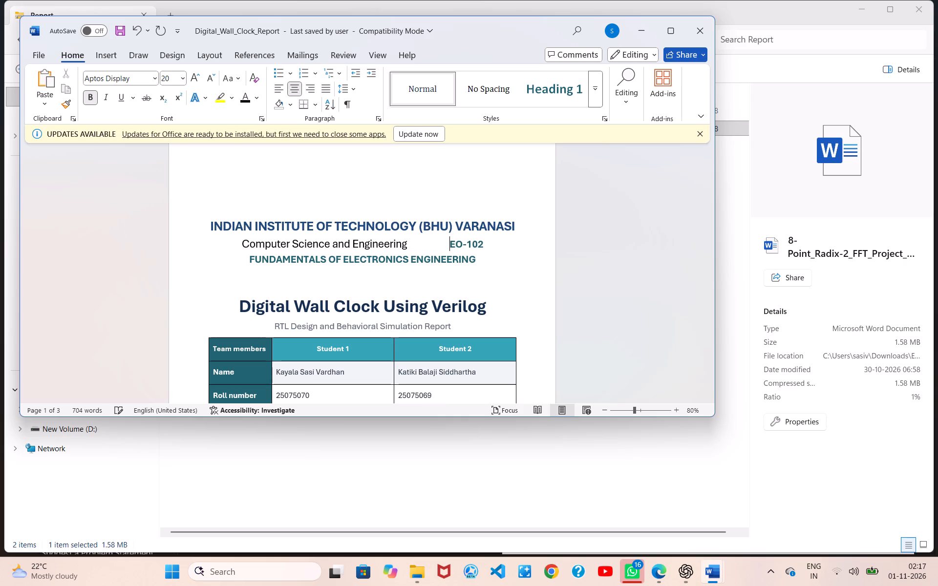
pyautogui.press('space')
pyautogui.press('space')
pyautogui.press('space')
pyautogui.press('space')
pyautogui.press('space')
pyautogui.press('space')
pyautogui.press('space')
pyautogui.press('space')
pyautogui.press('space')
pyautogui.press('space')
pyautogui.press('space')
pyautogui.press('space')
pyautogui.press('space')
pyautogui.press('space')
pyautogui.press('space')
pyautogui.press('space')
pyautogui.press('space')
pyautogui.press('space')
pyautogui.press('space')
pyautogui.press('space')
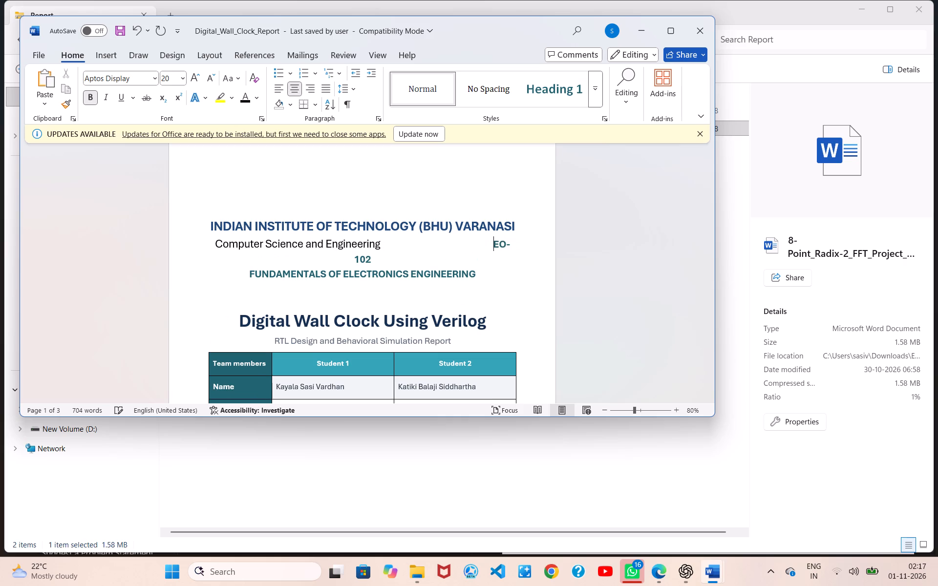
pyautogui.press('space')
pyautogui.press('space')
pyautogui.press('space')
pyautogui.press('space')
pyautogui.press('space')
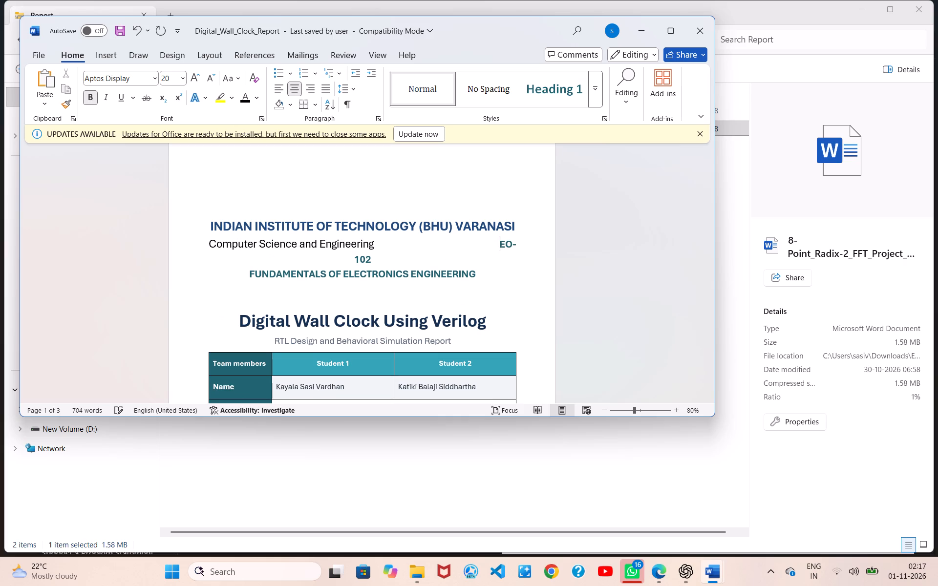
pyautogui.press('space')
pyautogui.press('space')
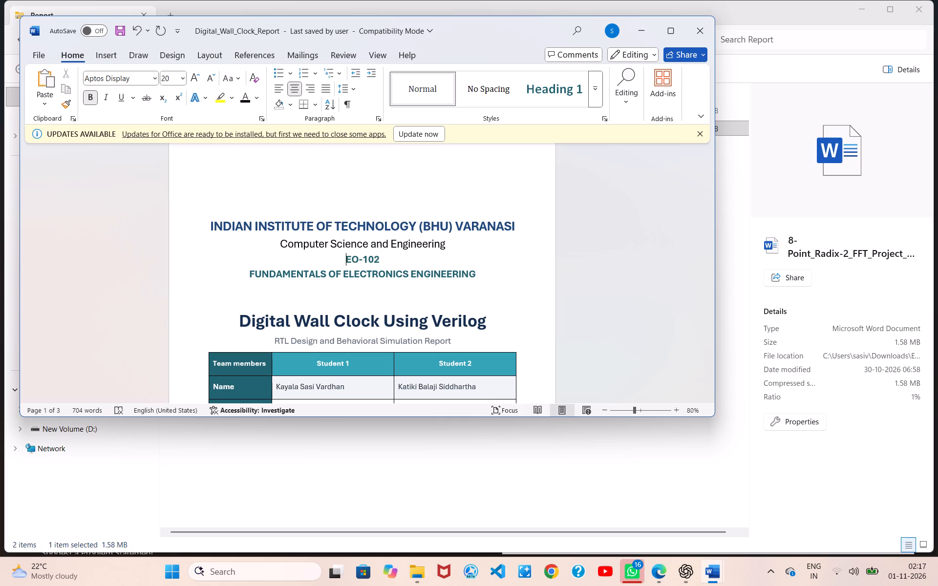
# Examine the blank space that follows "Computer Science and Engineering" on the cover page.
pyautogui.click(299, 289)
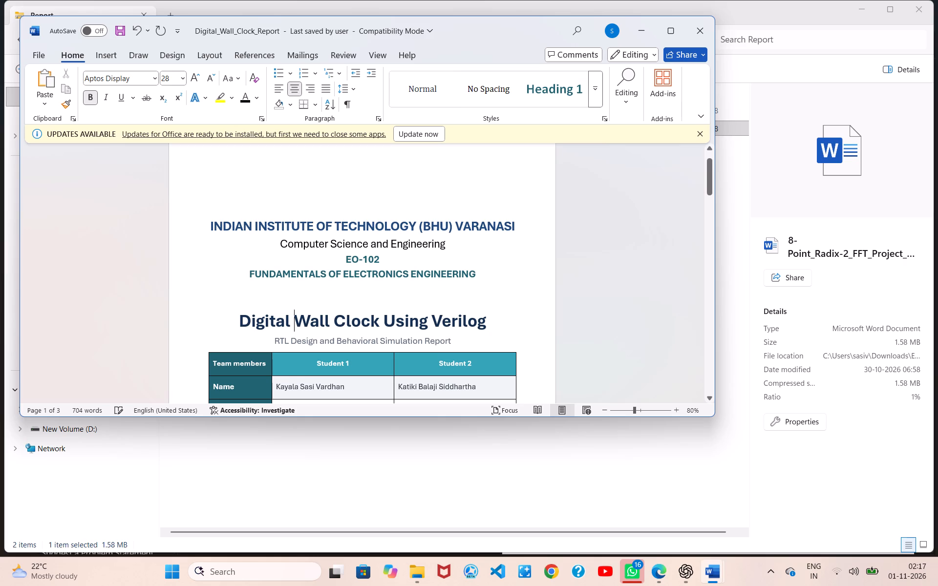
pyautogui.scroll(-1, 299, 289)
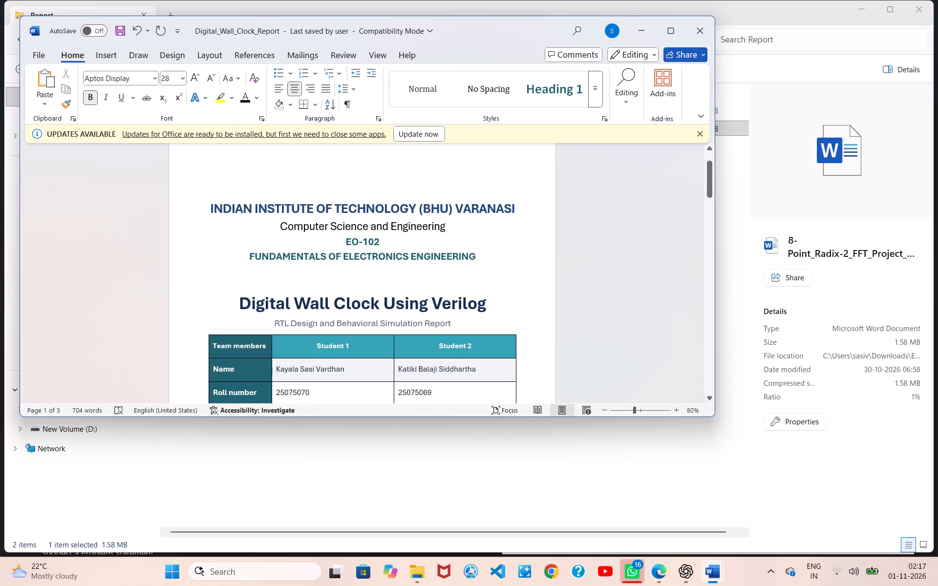
pyautogui.scroll(-1, 299, 289)
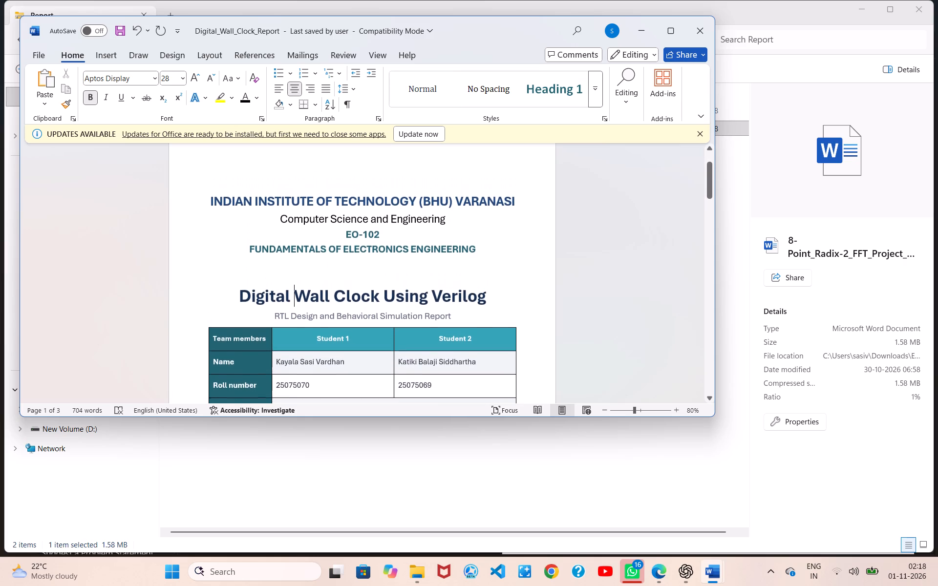
pyautogui.click(445, 220)
pyautogui.click(445, 220)
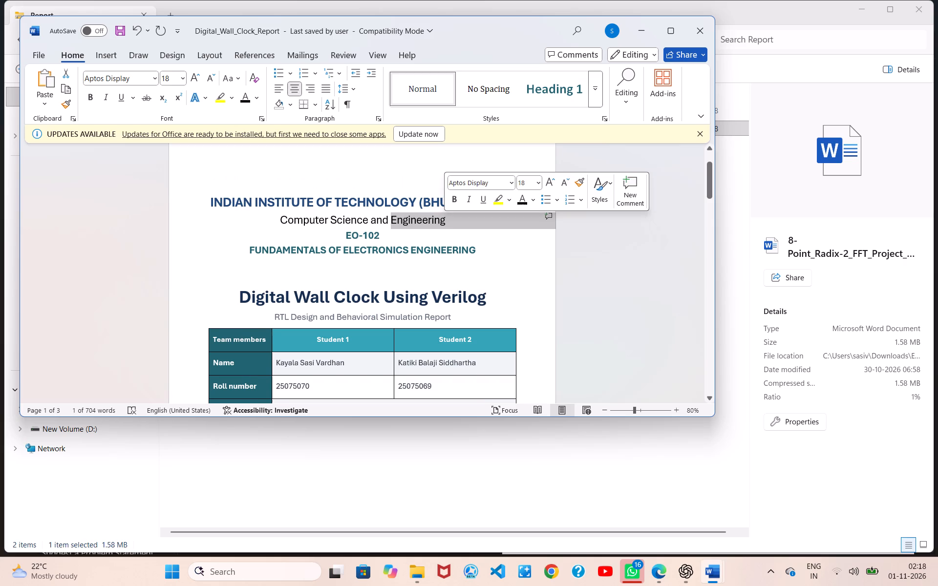
pyautogui.click(445, 220)
pyautogui.moveTo(445, 220); pyautogui.dragTo(547, 218)
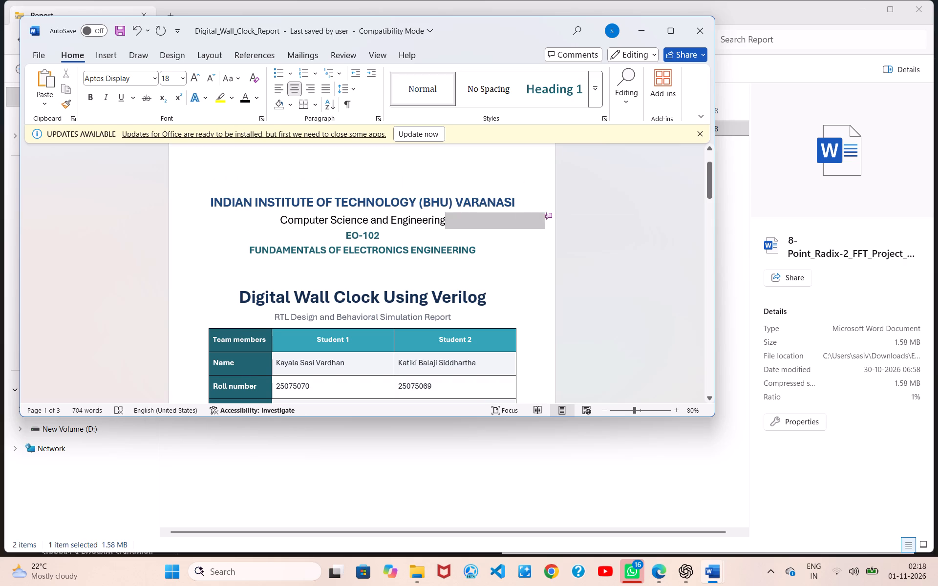
pyautogui.moveTo(547, 218); pyautogui.dragTo(558, 219)
pyautogui.moveTo(558, 219); pyautogui.dragTo(557, 219)
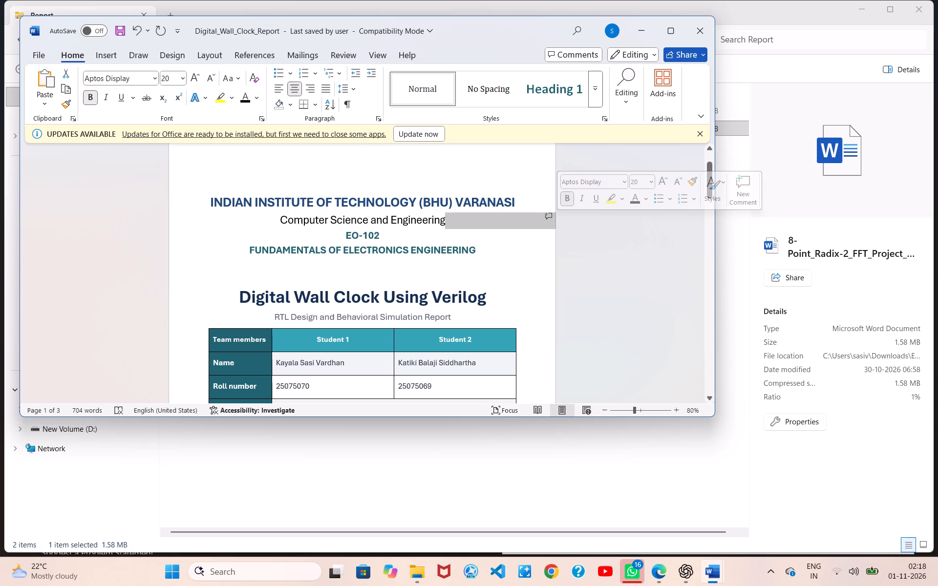
# Copy the line break that follows EO-102 on the cover page.
pyautogui.doubleClick(383, 237)
pyautogui.moveTo(383, 237); pyautogui.dragTo(471, 240)
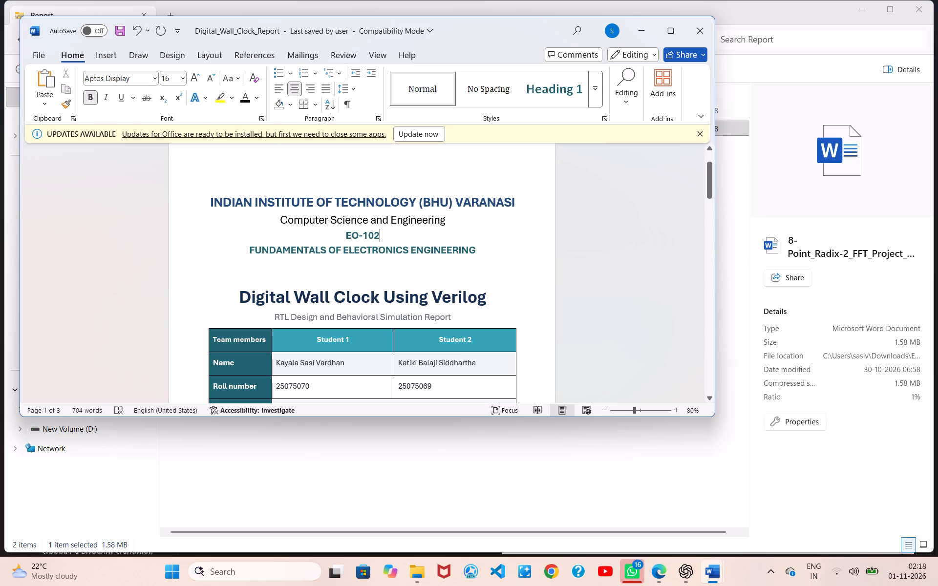
pyautogui.moveTo(378, 238); pyautogui.dragTo(484, 242)
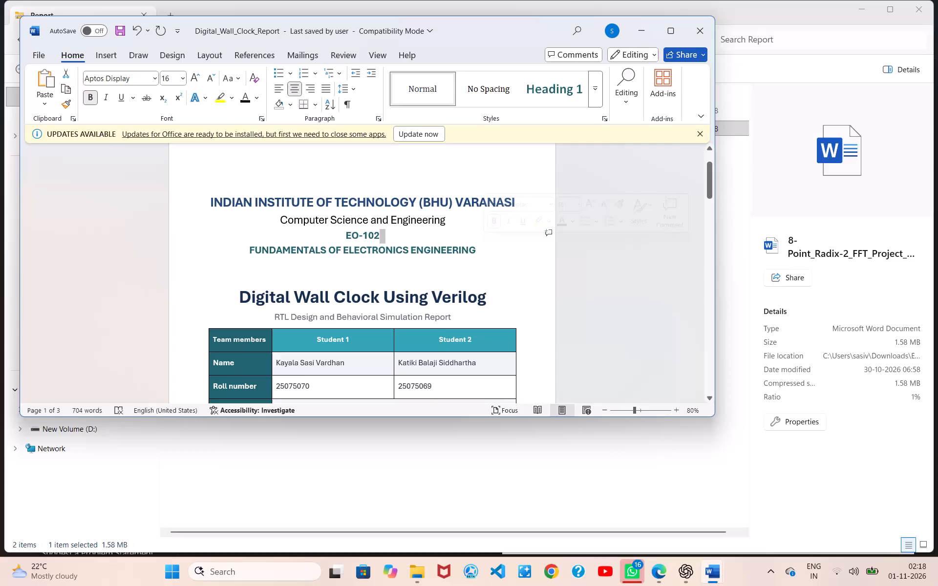
pyautogui.click(381, 232)
pyautogui.moveTo(381, 232); pyautogui.dragTo(264, 251)
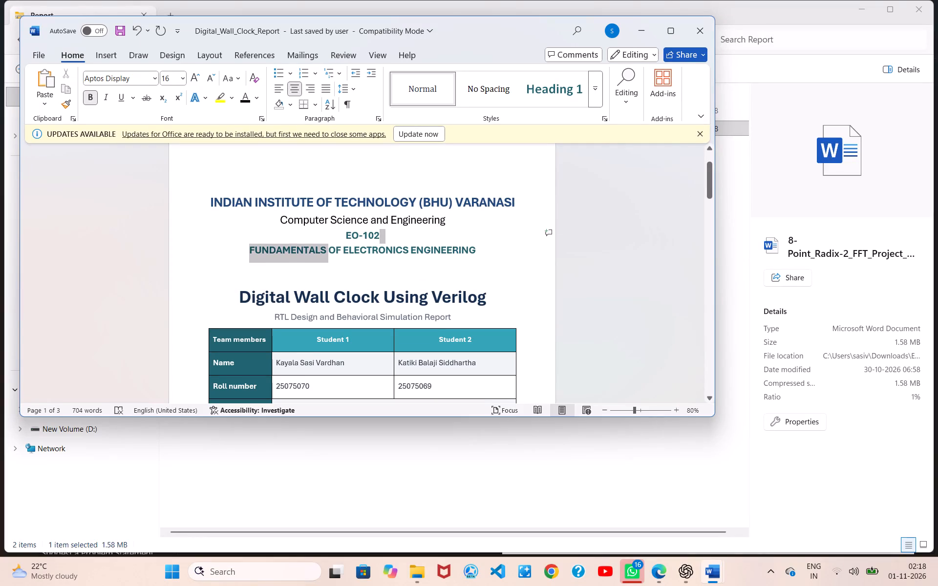
pyautogui.moveTo(264, 251); pyautogui.dragTo(249, 246)
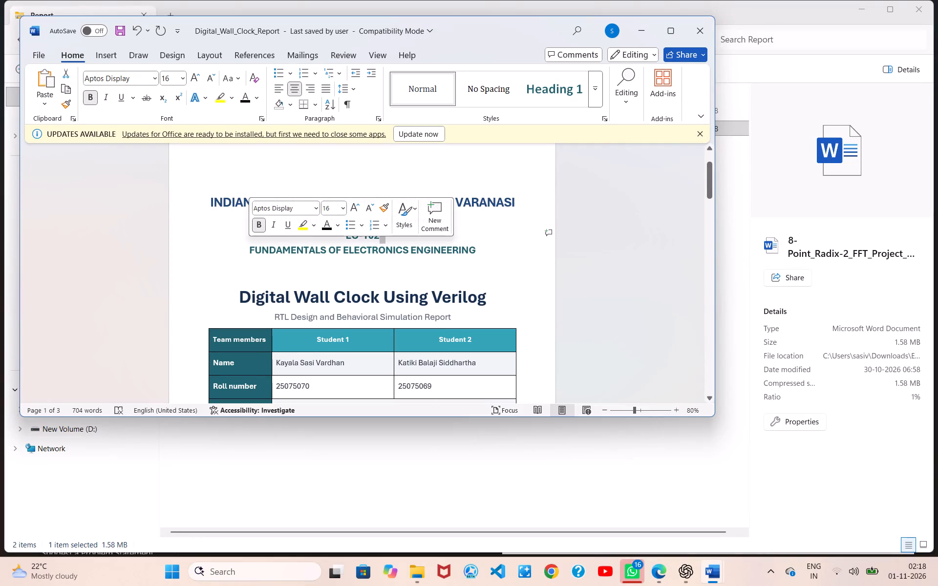
pyautogui.hotkey('ctrl', 'c')
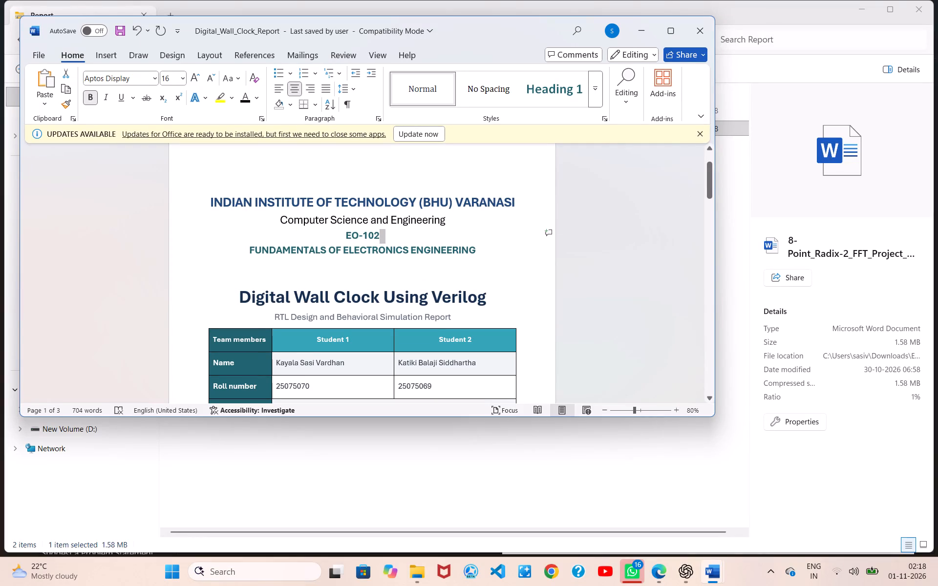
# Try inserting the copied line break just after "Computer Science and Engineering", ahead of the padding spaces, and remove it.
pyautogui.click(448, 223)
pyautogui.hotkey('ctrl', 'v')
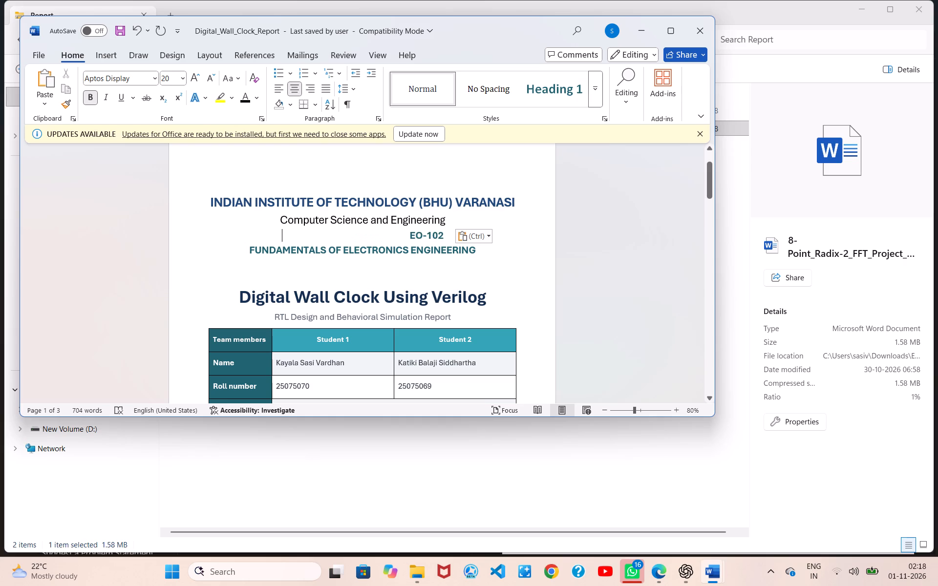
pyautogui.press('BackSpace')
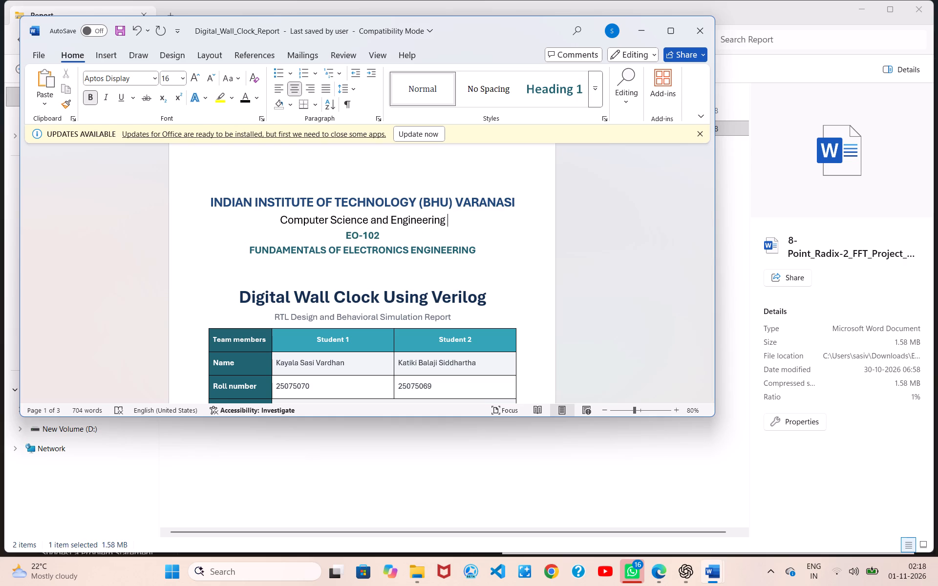
# Replace the padding spaces between "Computer Science and Engineering" and EO-102 with the copied line break.
pyautogui.moveTo(344, 237); pyautogui.dragTo(369, 218)
pyautogui.moveTo(369, 218); pyautogui.dragTo(446, 222)
pyautogui.press('BackSpace')
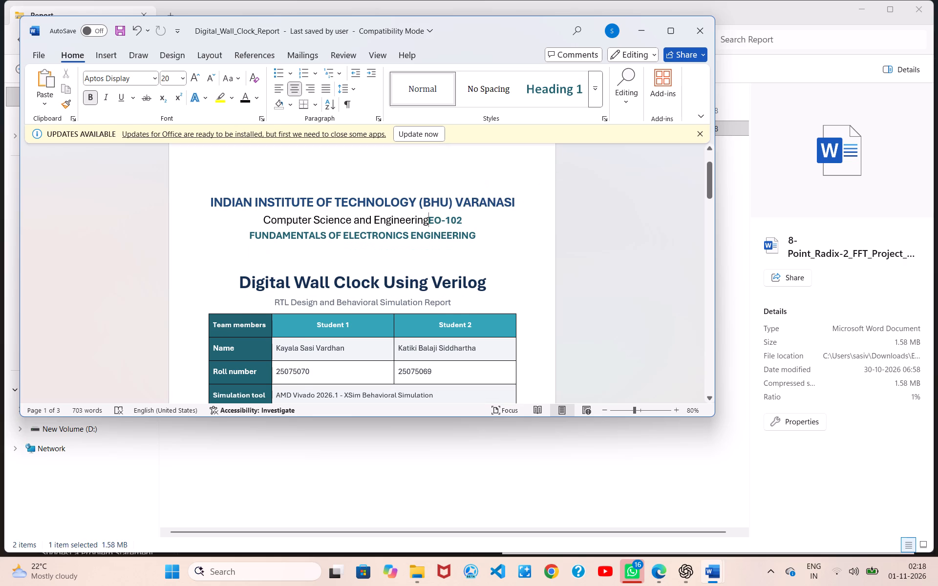
pyautogui.hotkey('ctrl', 'v')
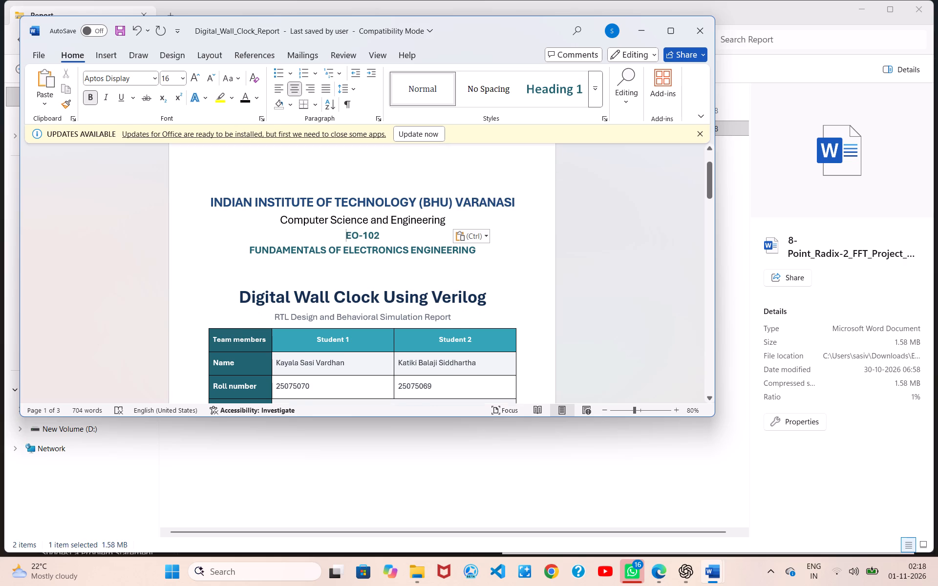
# Replace the break between the institute name and "Computer Science and Engineering" with the same copied line break.
pyautogui.moveTo(448, 217); pyautogui.dragTo(470, 217)
pyautogui.click(421, 225)
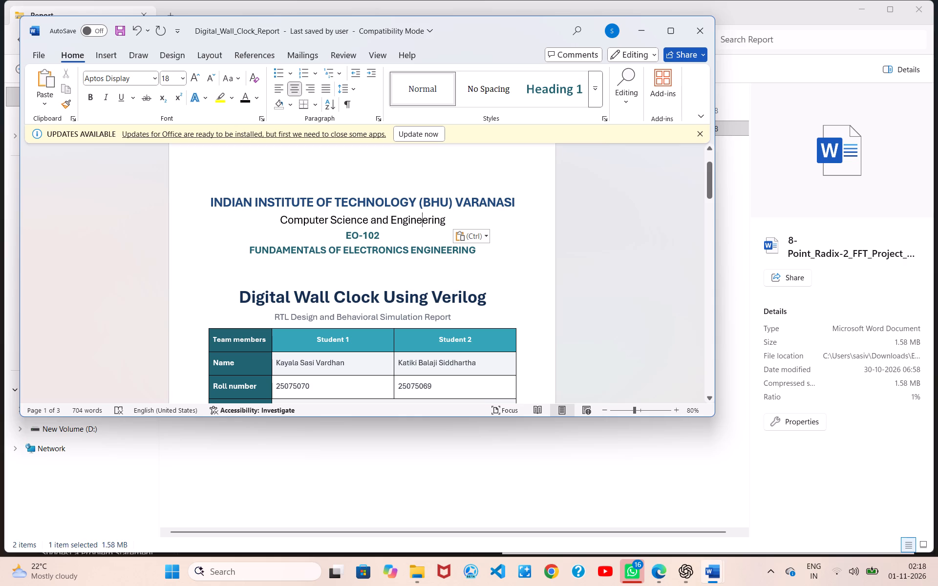
pyautogui.click(520, 201)
pyautogui.moveTo(281, 220); pyautogui.dragTo(514, 209)
pyautogui.press('BackSpace')
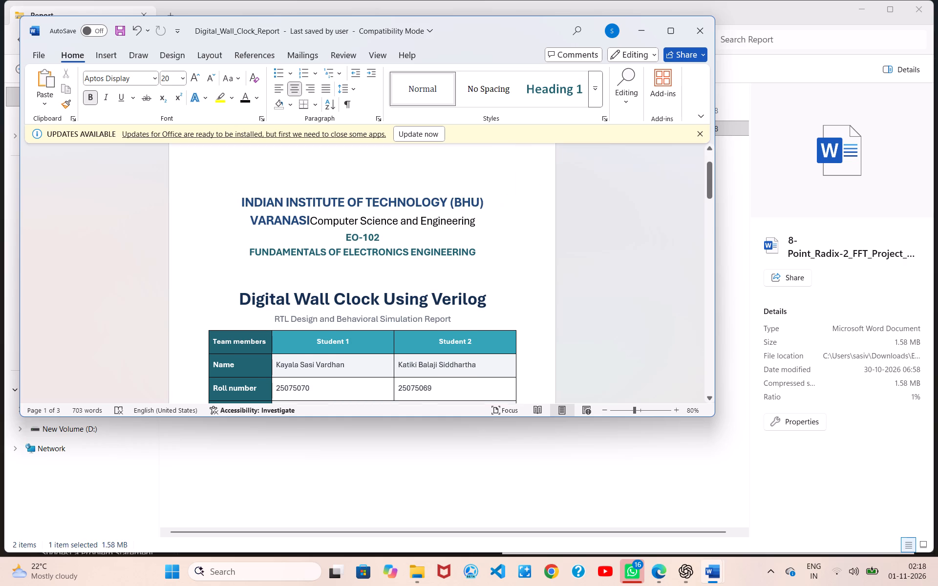
pyautogui.hotkey('ctrl', 'v')
pyautogui.click(498, 227)
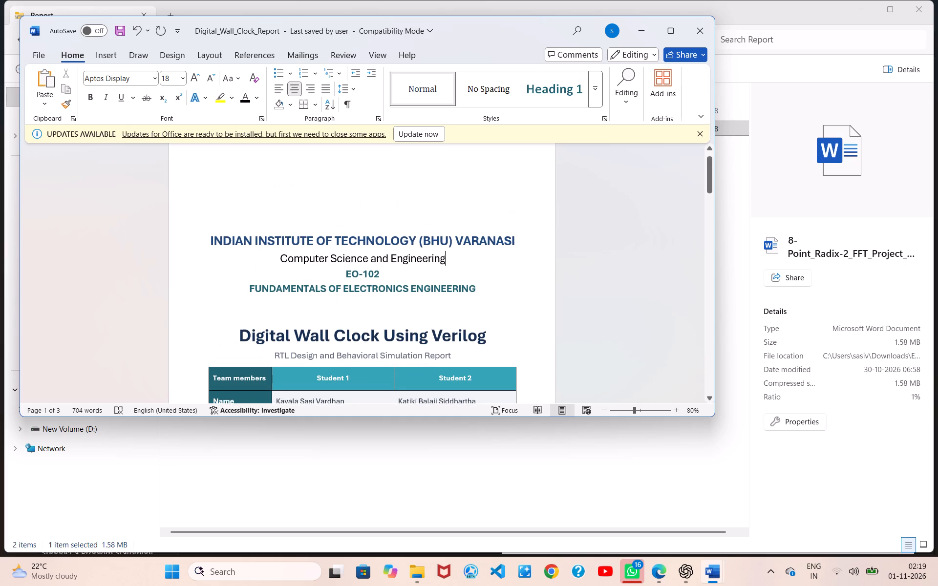
# Try the Normal style on the cover page's institute name, undo it, and set the name's font colour to black.
pyautogui.moveTo(208, 239); pyautogui.dragTo(412, 268)
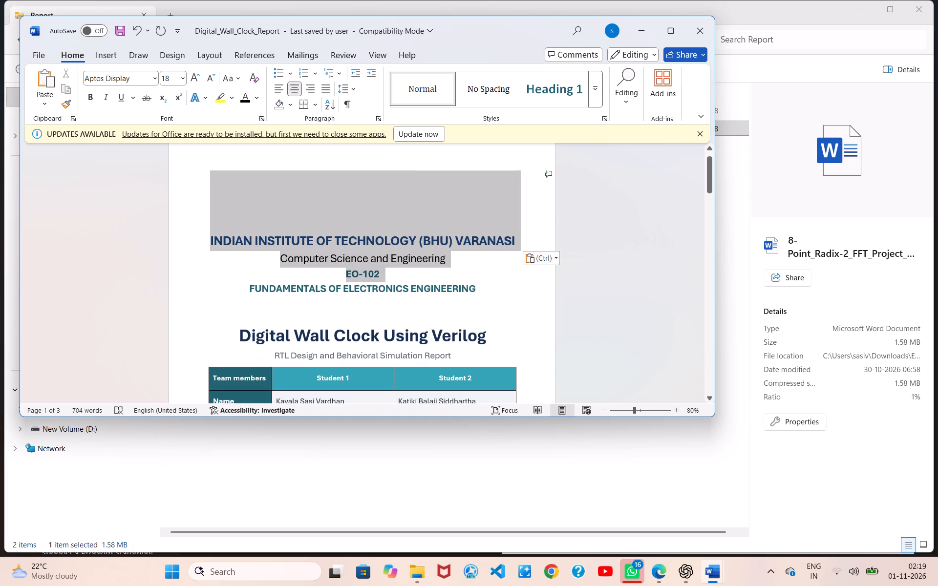
pyautogui.moveTo(412, 268); pyautogui.dragTo(475, 246)
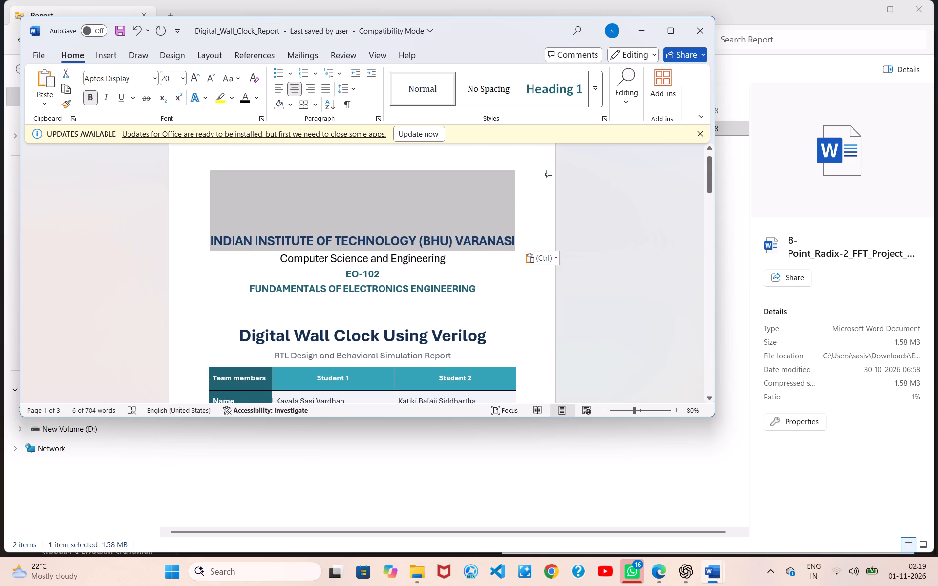
pyautogui.scroll(1, 456, 225)
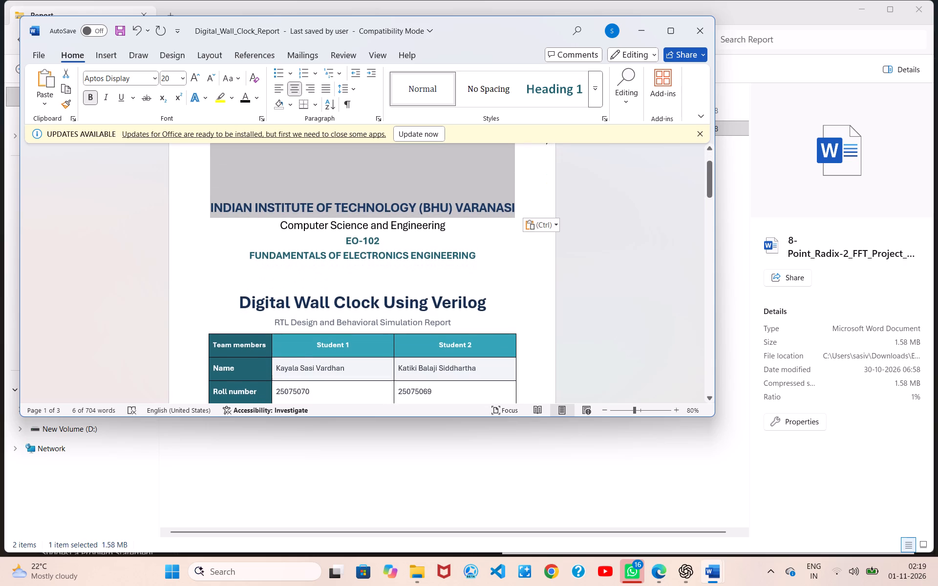
pyautogui.scroll(2, 456, 225)
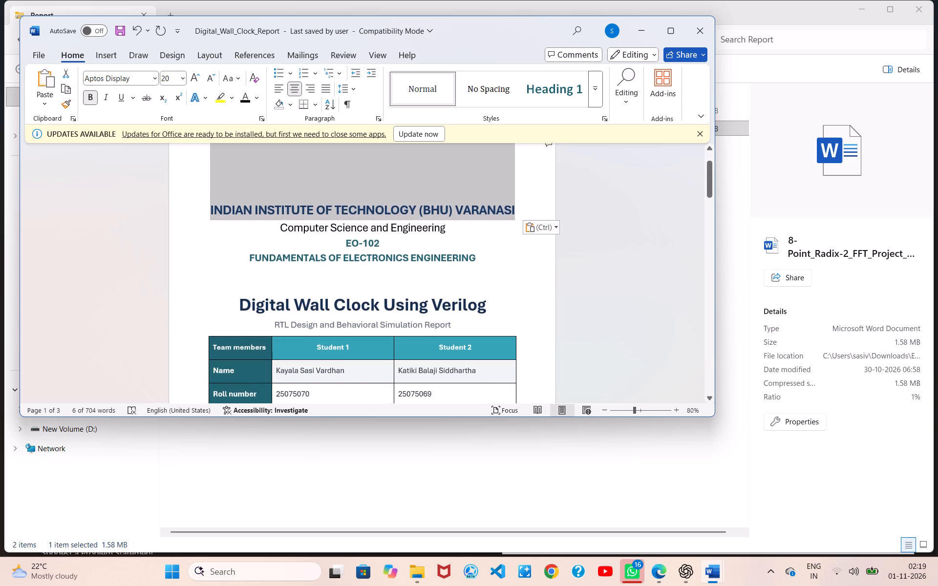
pyautogui.scroll(1, 456, 225)
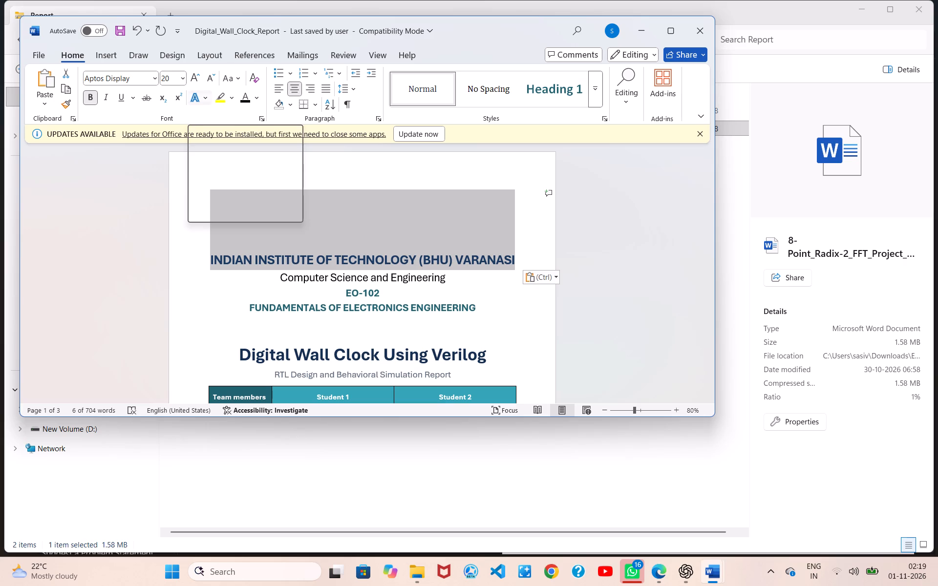
pyautogui.click(426, 86)
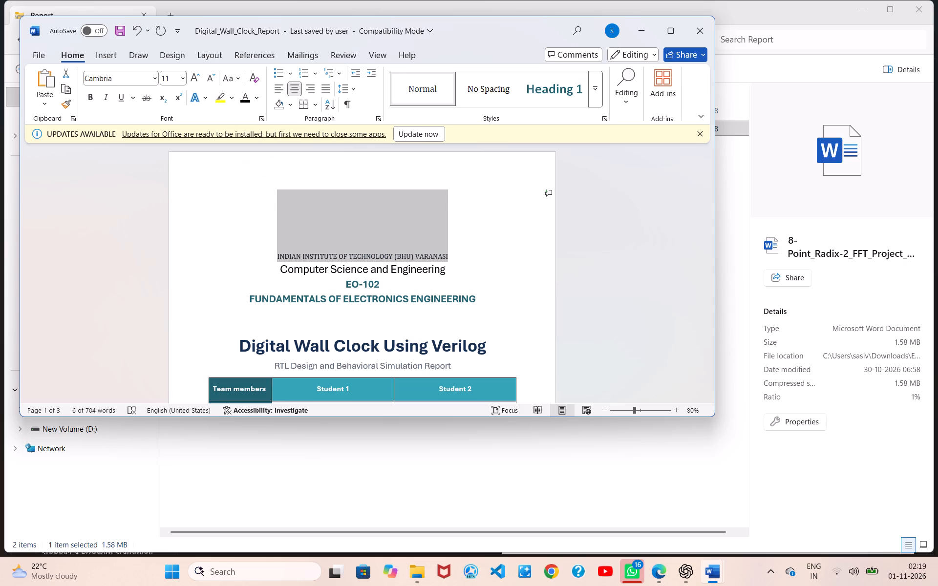
pyautogui.hotkey('ctrl', 'z')
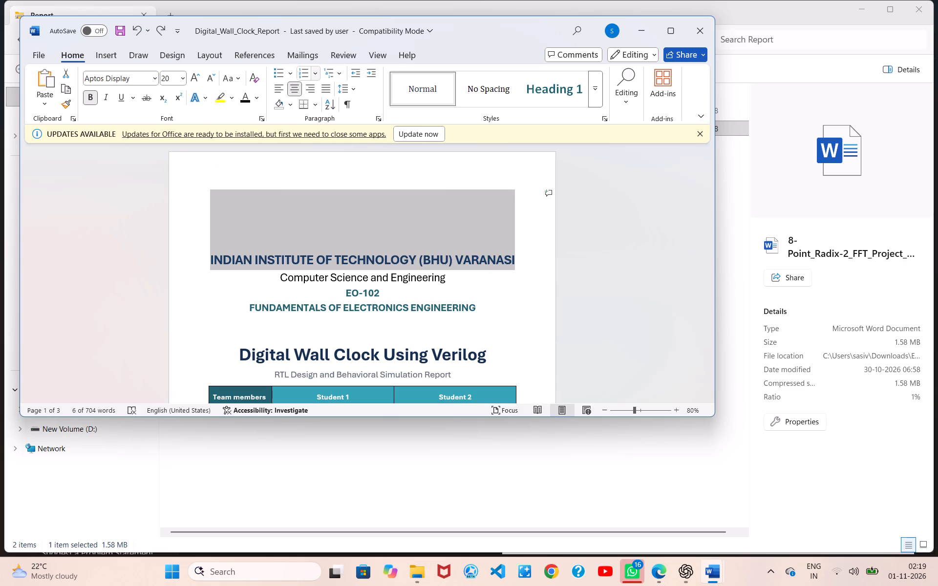
pyautogui.click(256, 102)
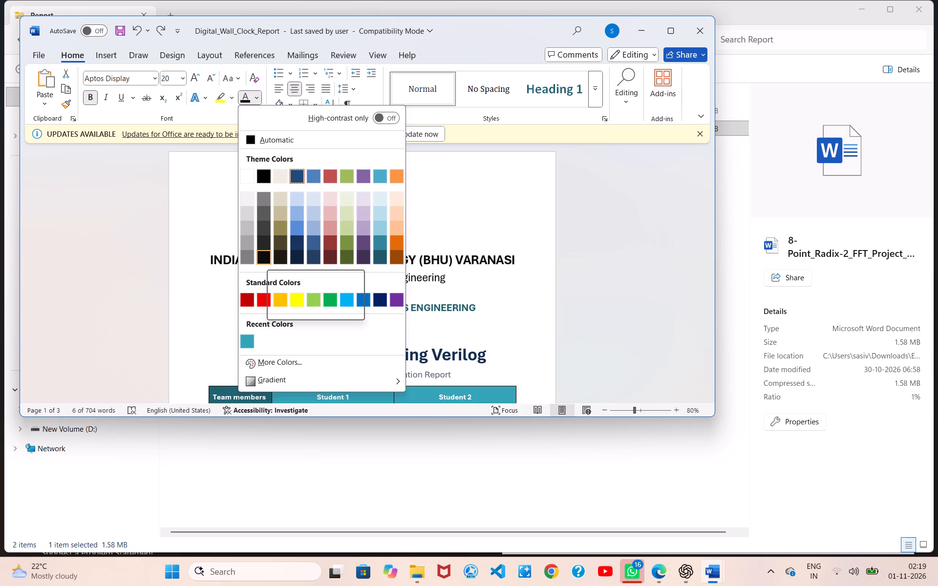
pyautogui.click(264, 173)
pyautogui.click(416, 321)
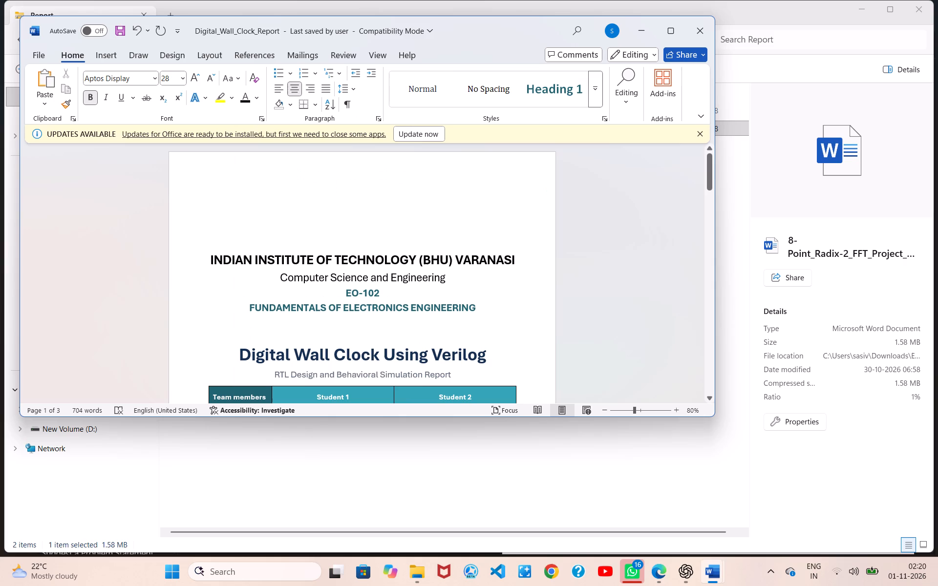
# Make the "Computer Science and Engineering" line on the cover page bold and colour it very dark grey, almost black.
pyautogui.scroll(-2, 416, 321)
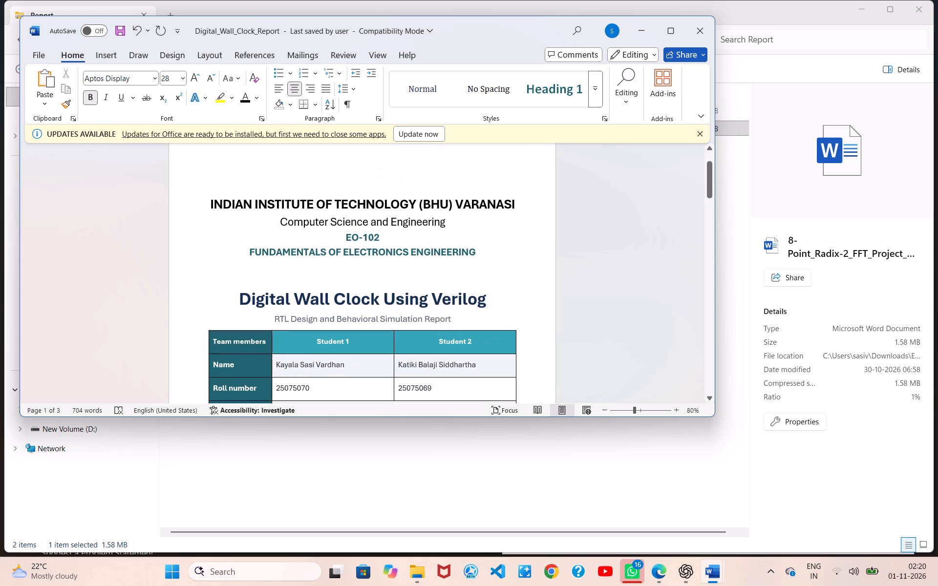
pyautogui.scroll(-1, 416, 321)
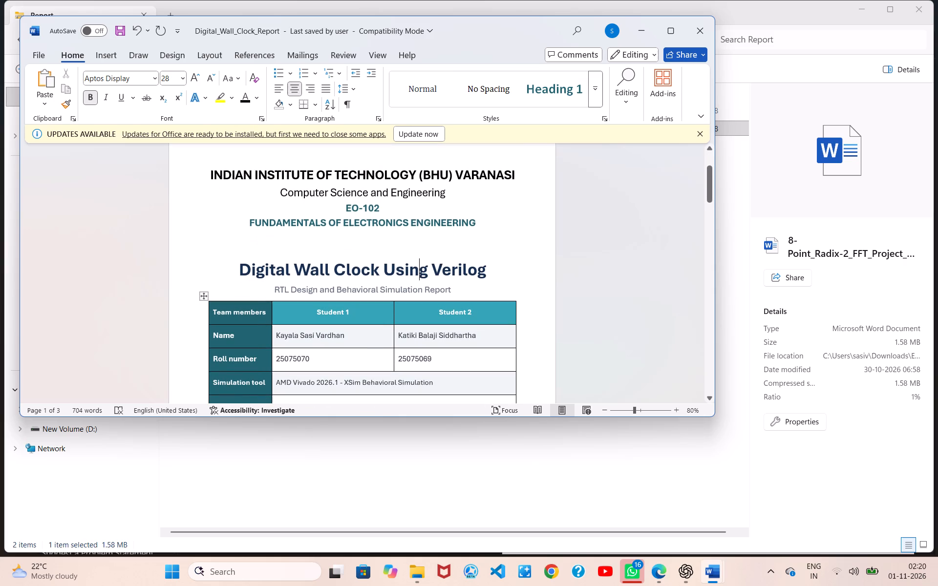
pyautogui.scroll(-1, 416, 321)
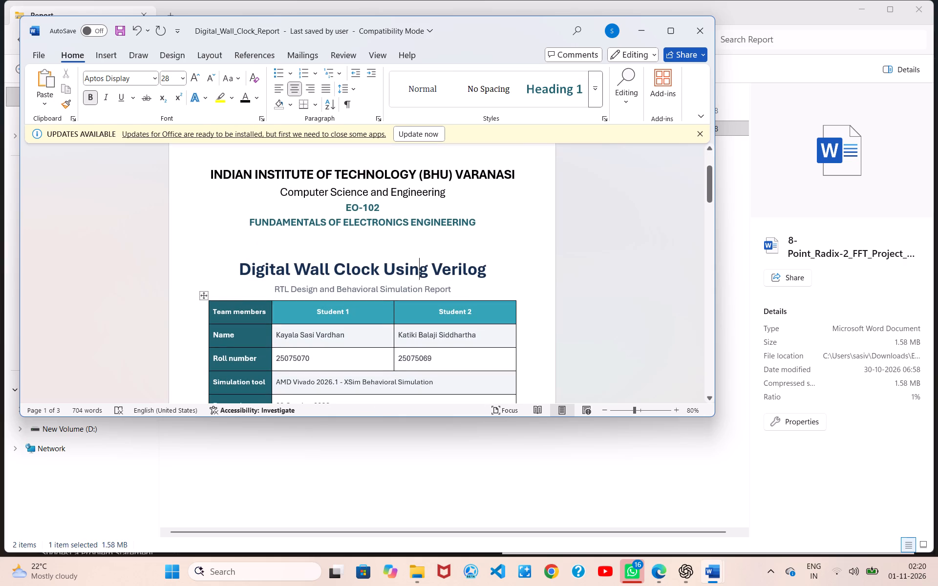
pyautogui.moveTo(281, 193); pyautogui.dragTo(375, 206)
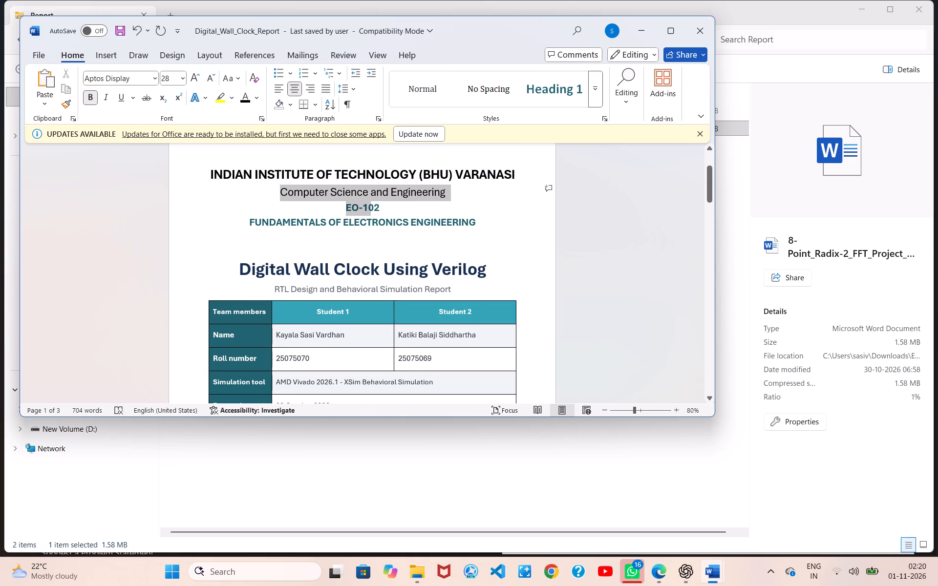
pyautogui.moveTo(375, 206); pyautogui.dragTo(421, 193)
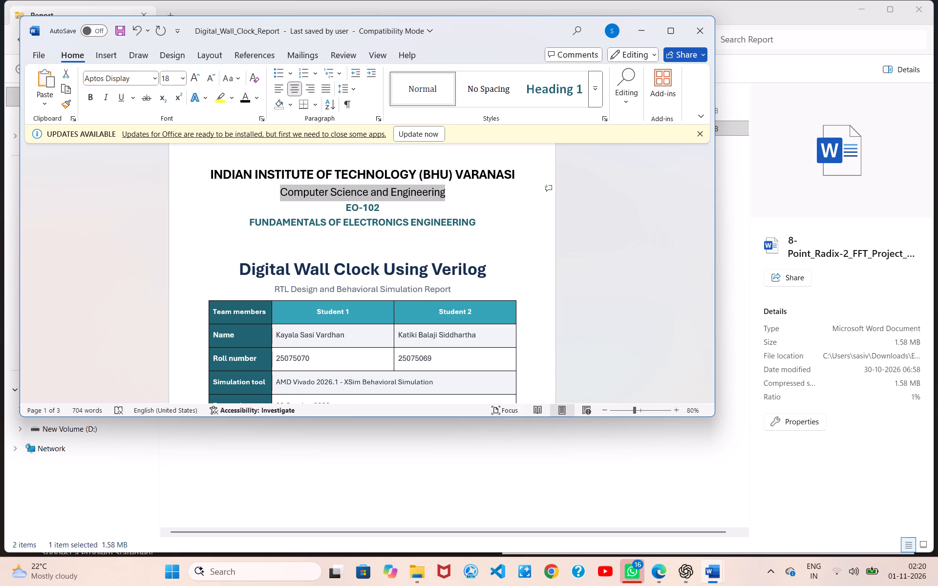
pyautogui.click(92, 93)
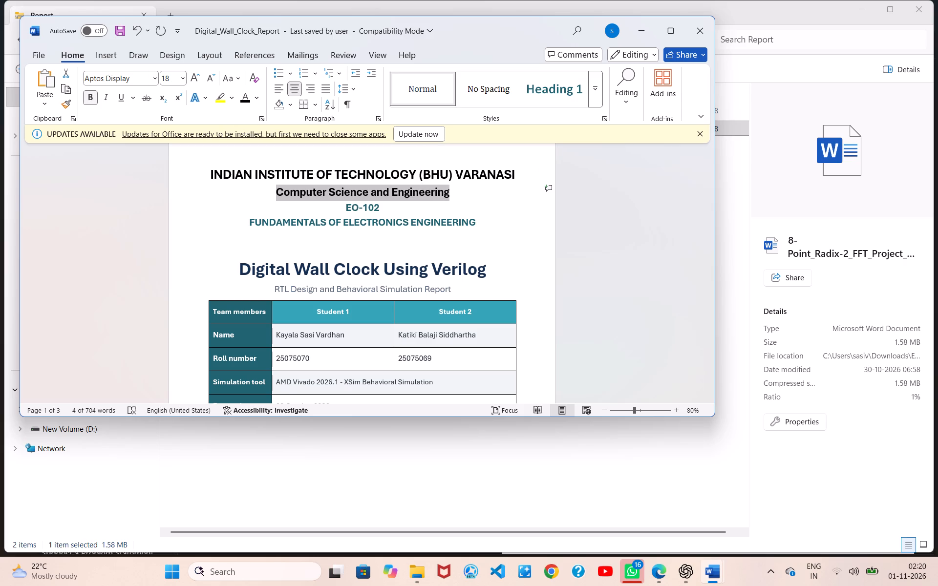
pyautogui.click(254, 95)
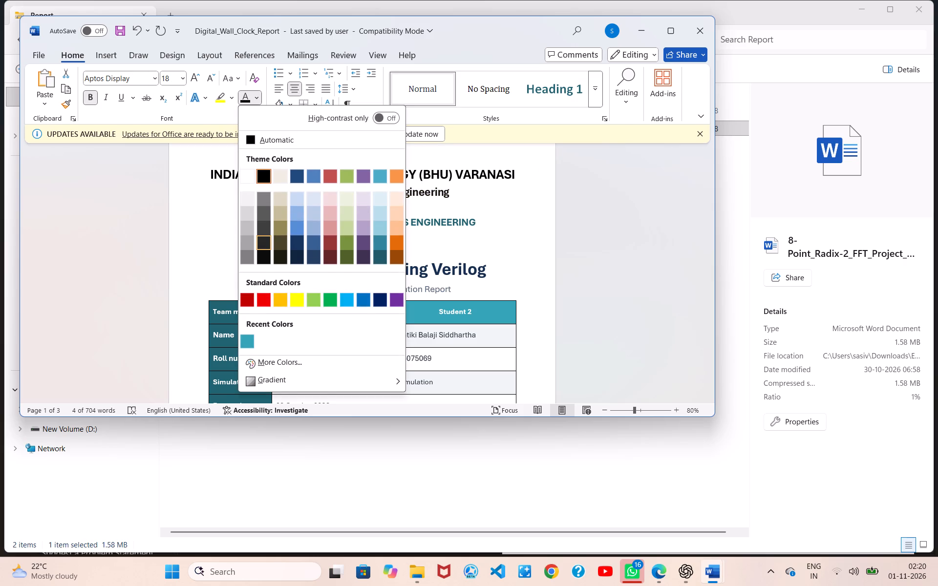
pyautogui.click(264, 244)
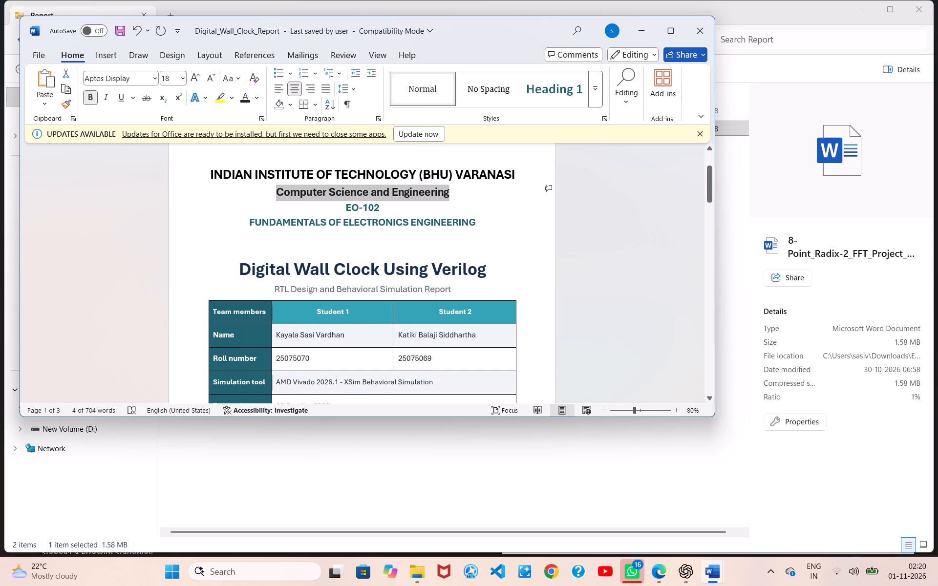
pyautogui.click(391, 257)
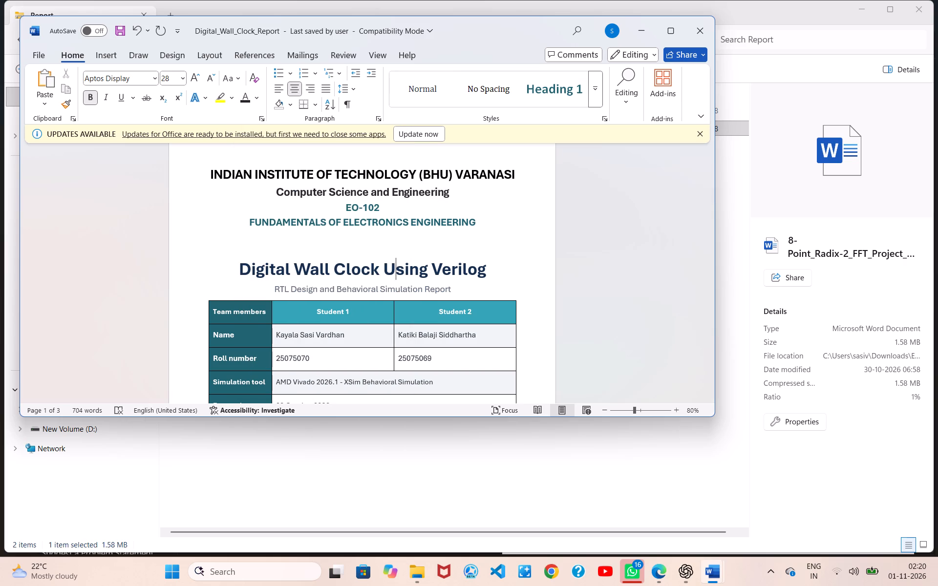
# Recolour the "Computer Science and Engineering" line on the cover page to a lighter shade of dark grey.
pyautogui.click(257, 97)
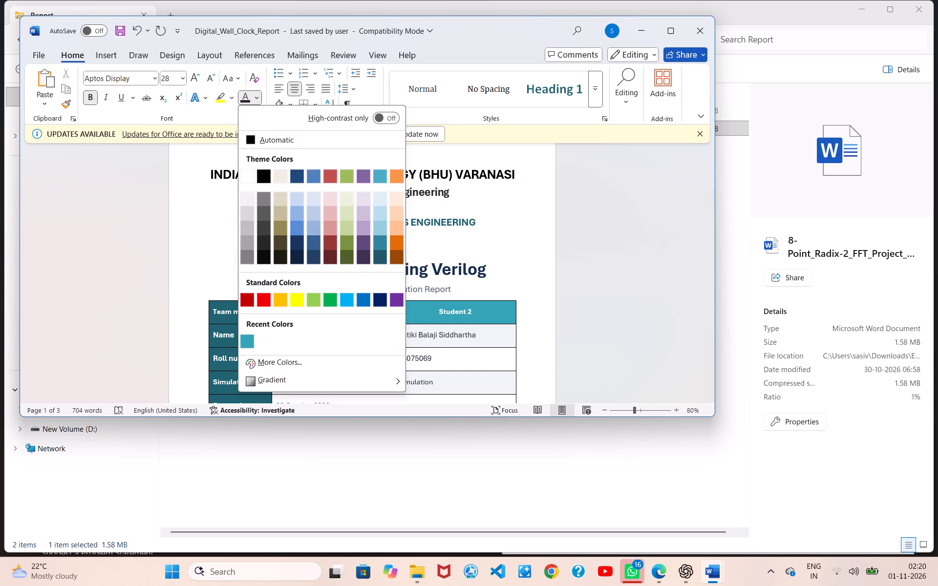
pyautogui.click(221, 275)
pyautogui.moveTo(276, 188); pyautogui.dragTo(408, 194)
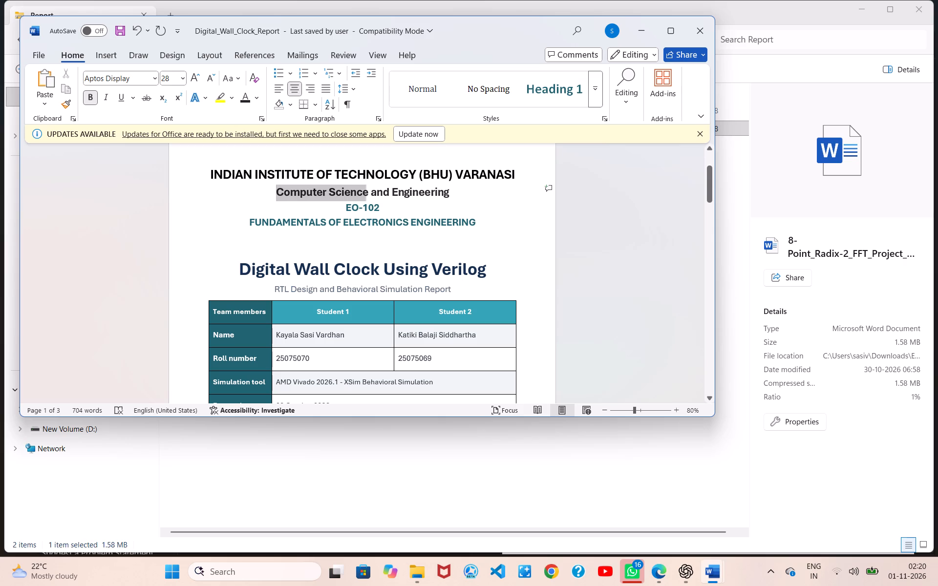
pyautogui.moveTo(408, 194); pyautogui.dragTo(444, 197)
pyautogui.click(256, 99)
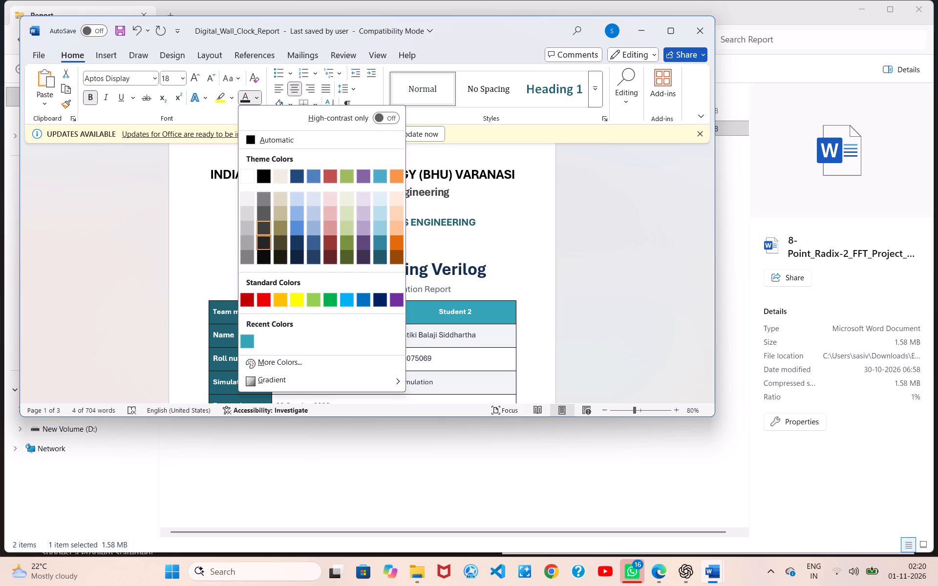
pyautogui.click(264, 215)
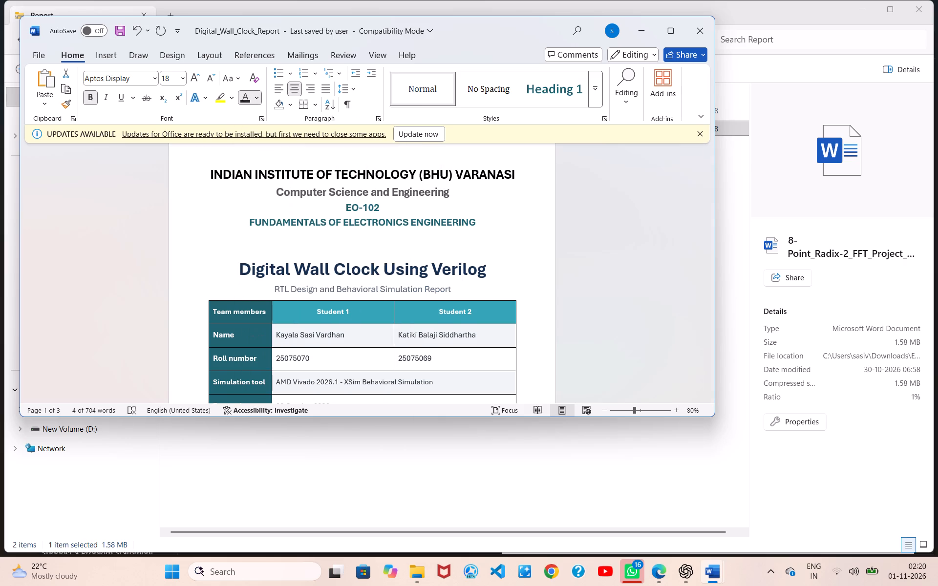
pyautogui.click(417, 248)
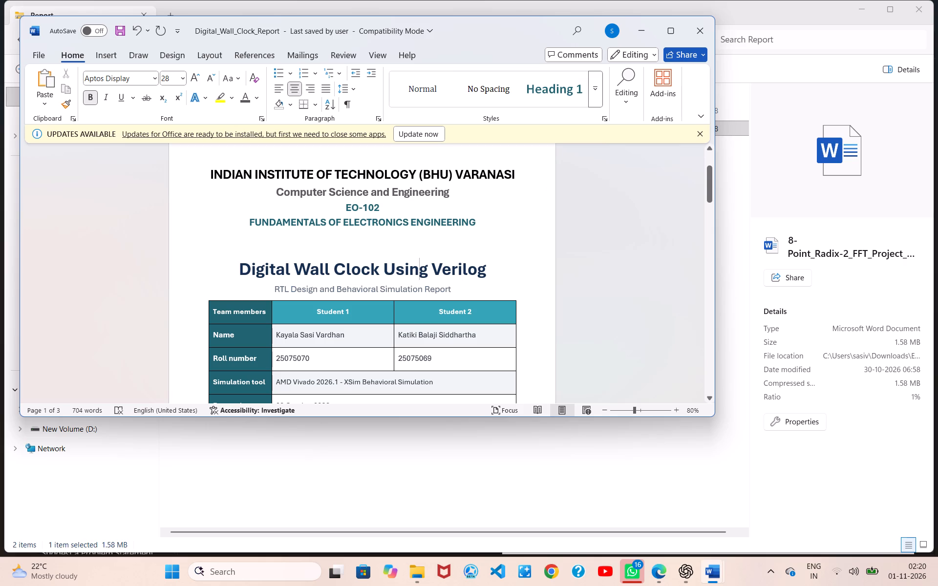
# Review the whole report from the cover page table to the references, checking headings, figures, tables and page layout.
pyautogui.scroll(-2, 417, 248)
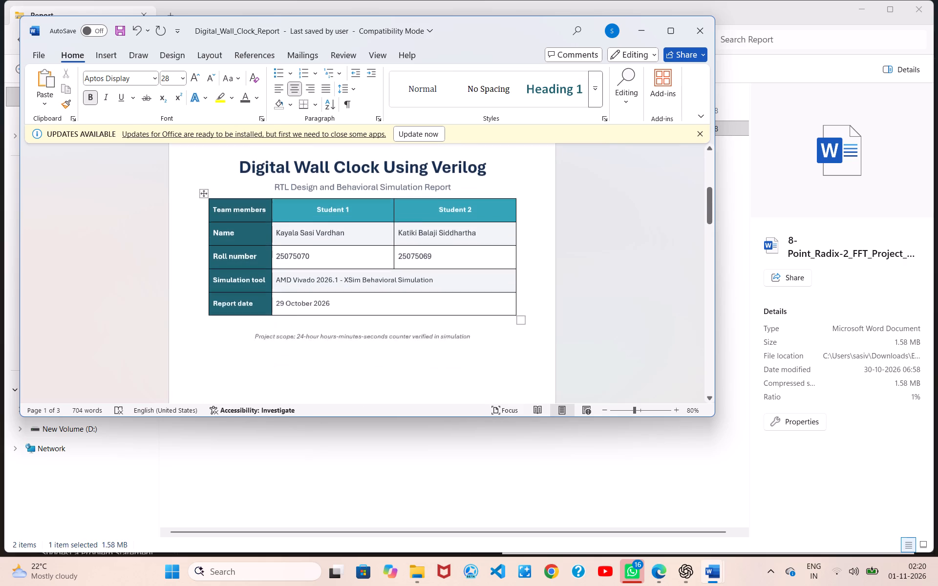
pyautogui.scroll(-4, 417, 248)
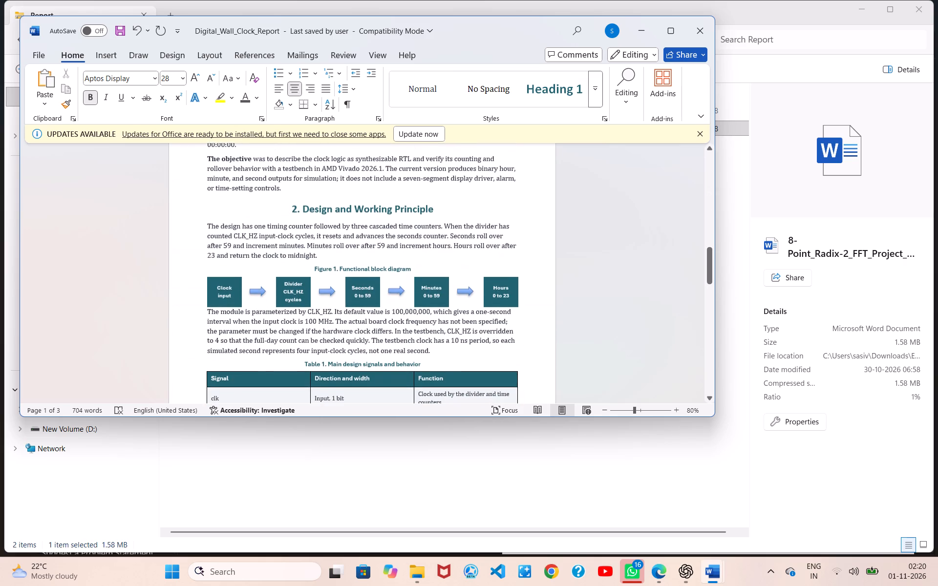
pyautogui.scroll(-2, 417, 248)
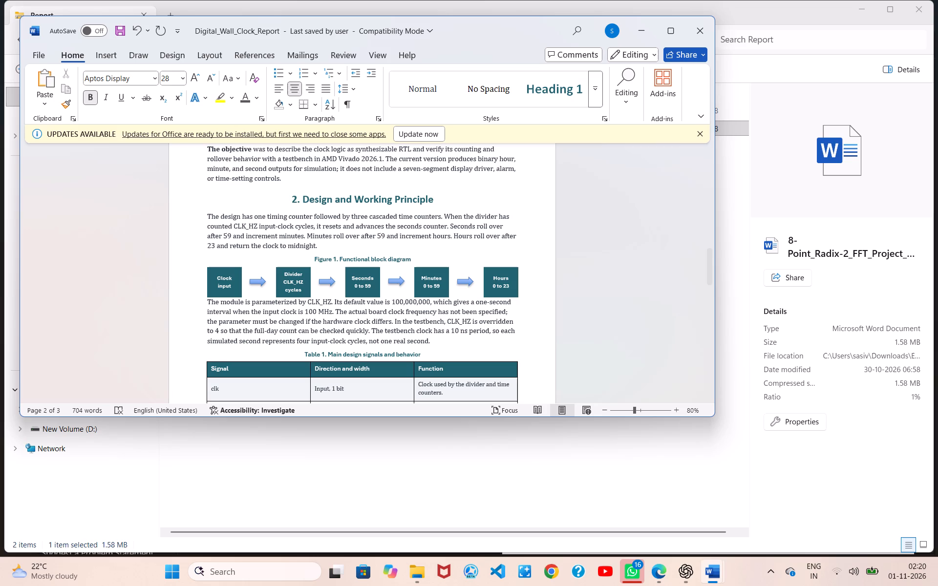
pyautogui.scroll(-1, 417, 248)
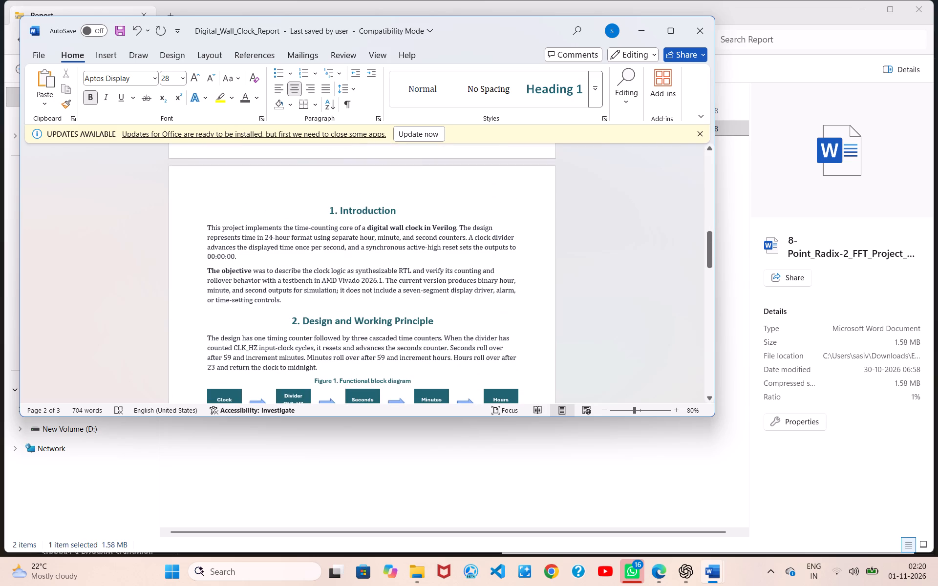
pyautogui.scroll(-2, 417, 248)
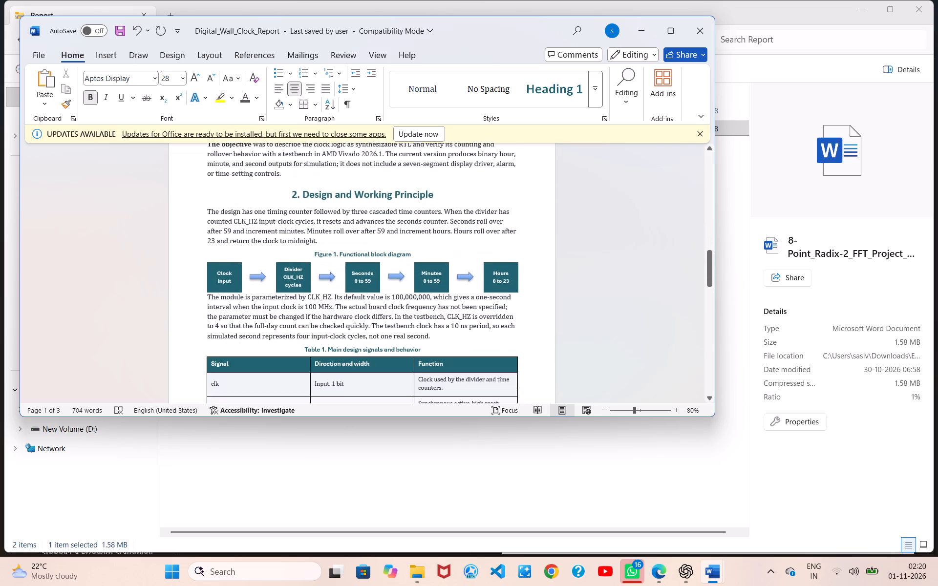
pyautogui.scroll(-3, 417, 248)
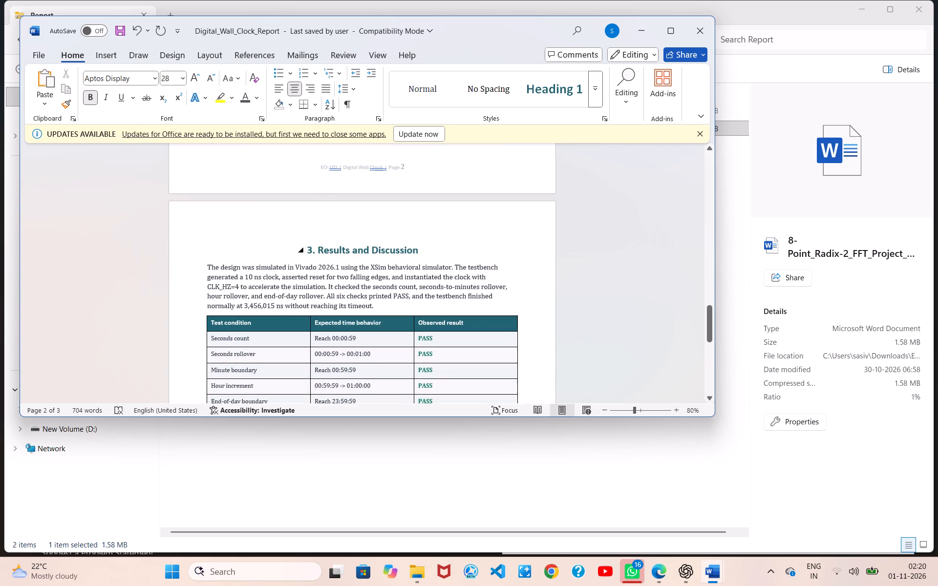
pyautogui.scroll(-4, 417, 248)
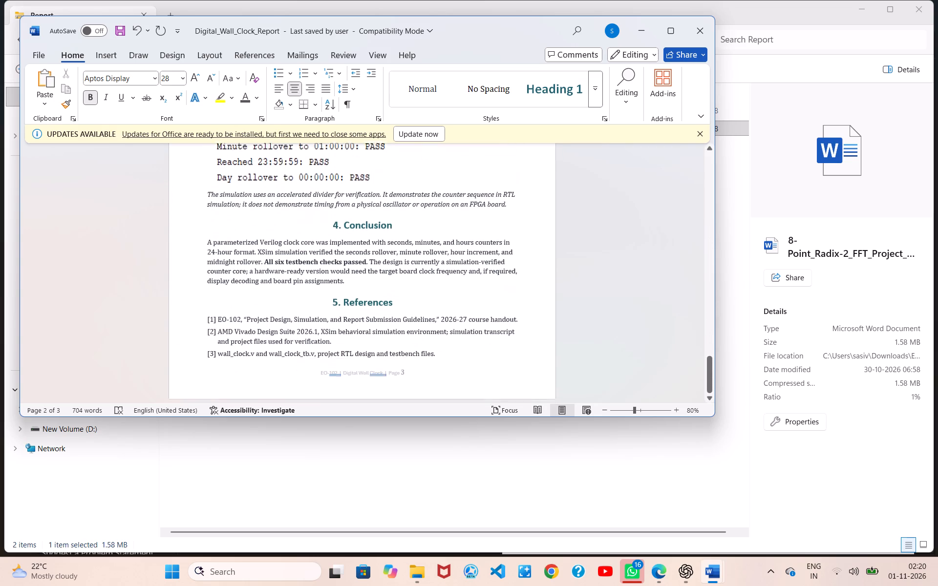
pyautogui.scroll(2, 417, 248)
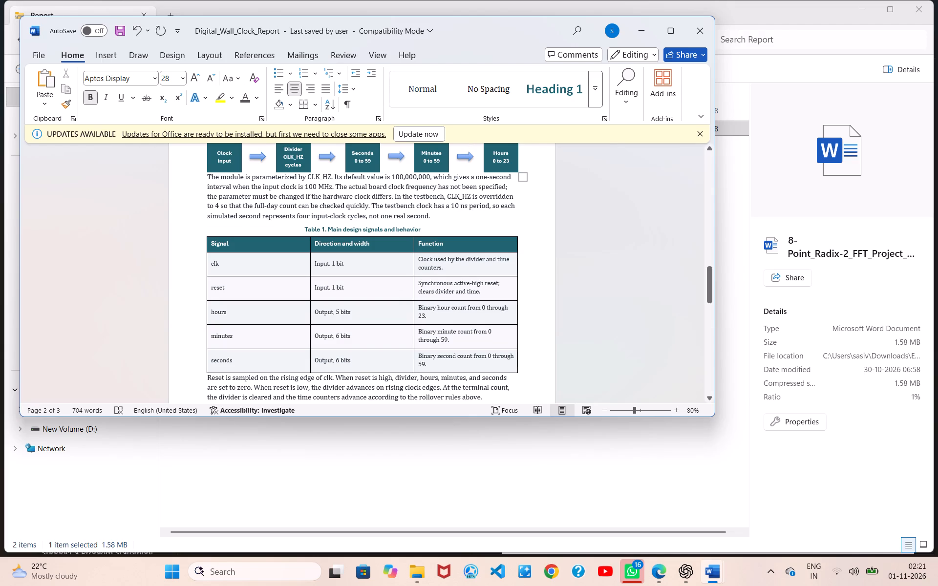
pyautogui.scroll(-1, 423, 220)
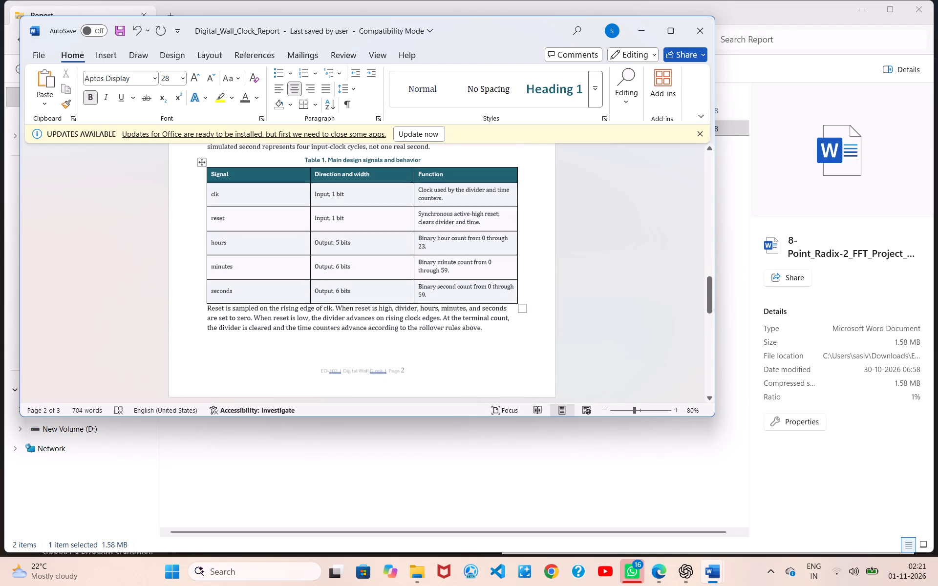
pyautogui.scroll(-2, 423, 220)
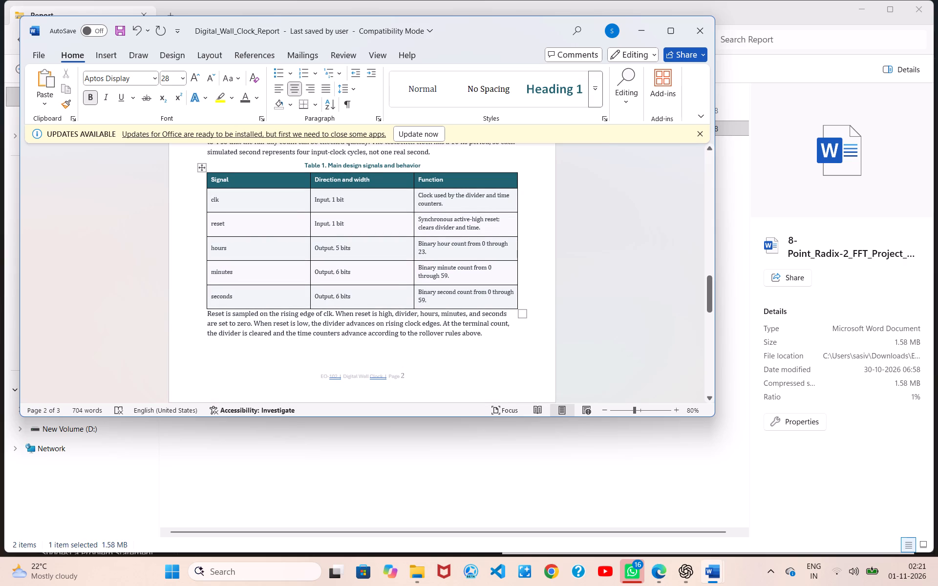
pyautogui.scroll(6, 423, 220)
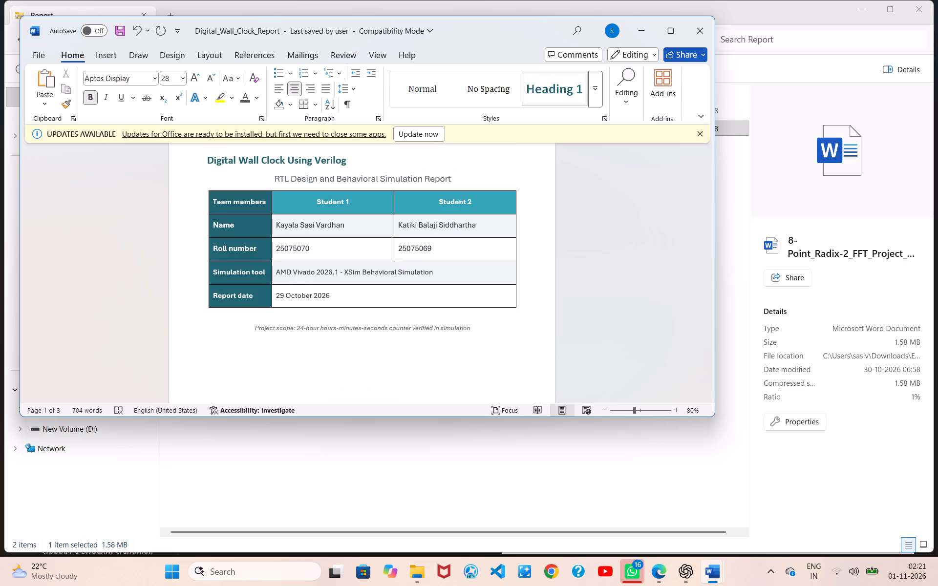
# Minimize the wall clock report to return to the Report folder in File Explorer.
pyautogui.click(645, 24)
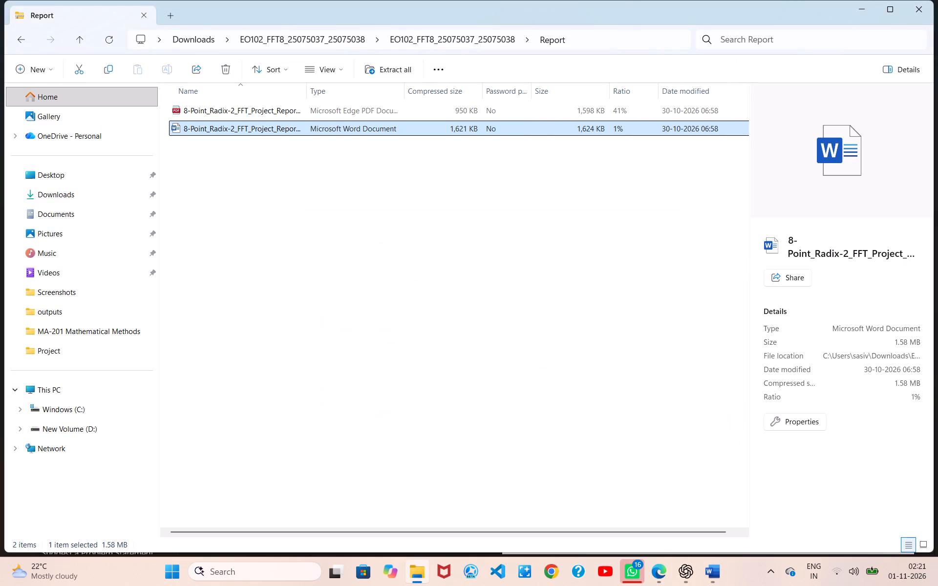